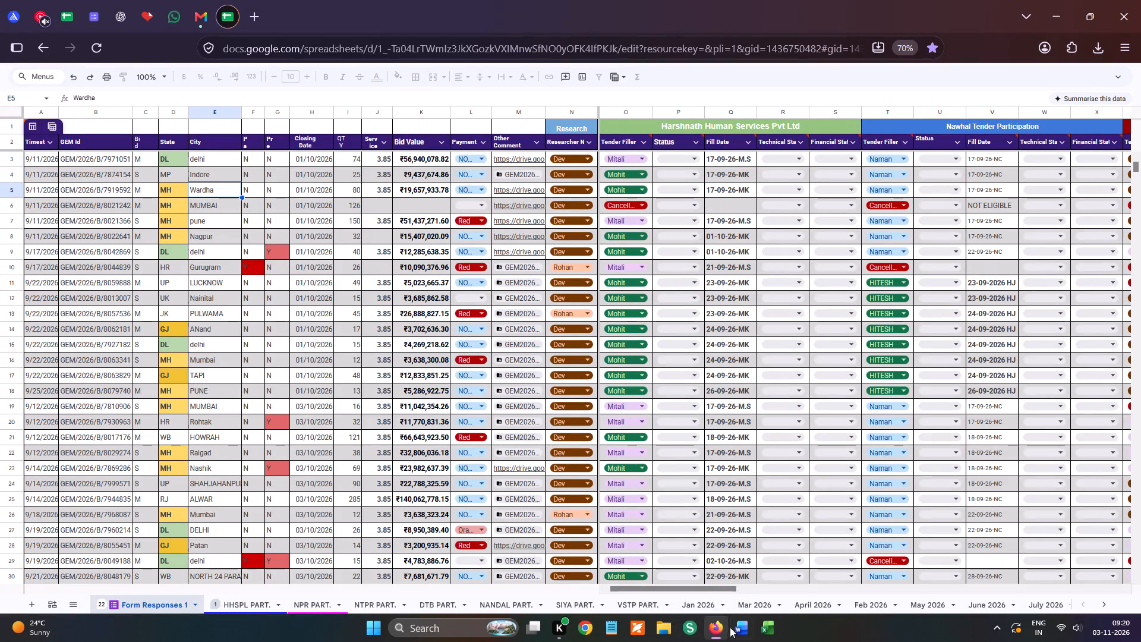
# Bring the Nandal Services Private Limited columns of the Form Responses 1 sheet into view.
pyautogui.click(718, 582)
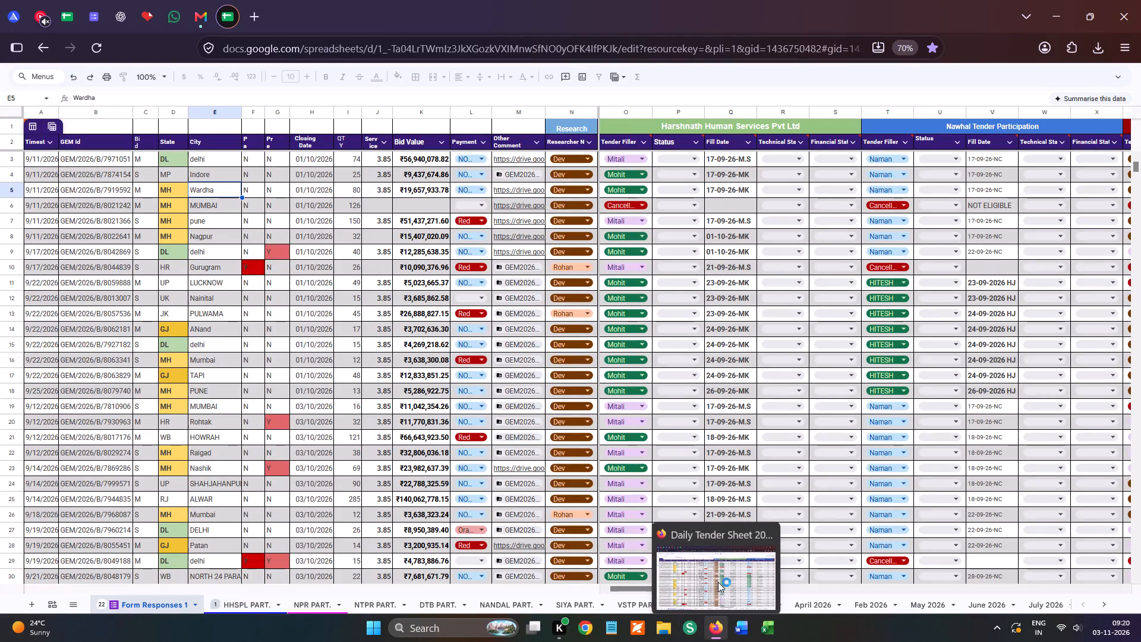
pyautogui.scroll(-14, 683, 339)
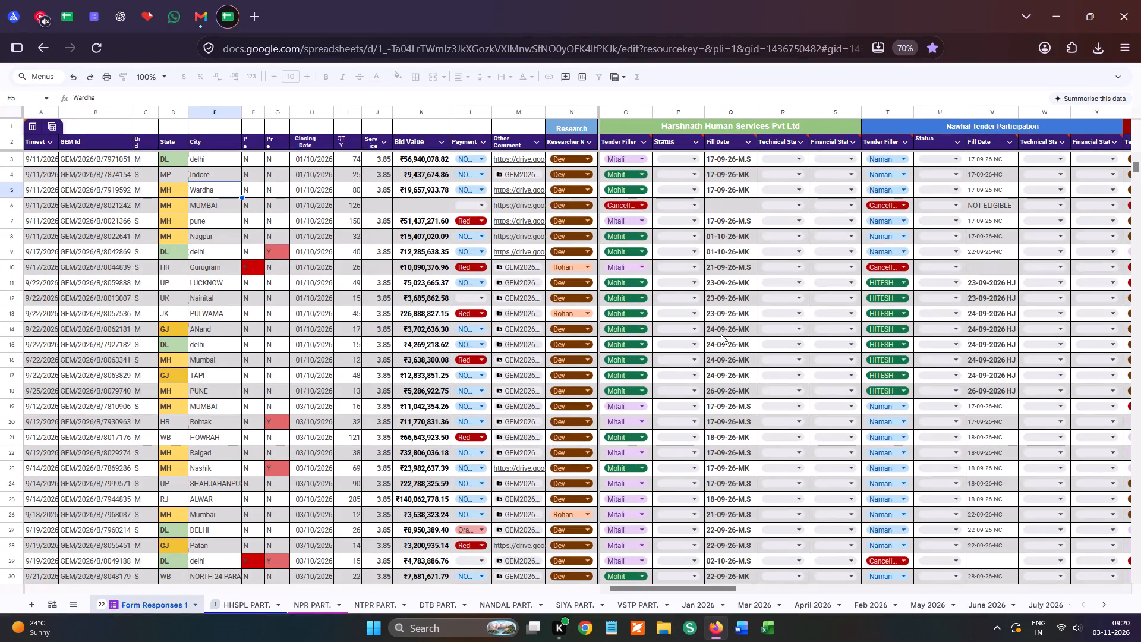
pyautogui.scroll(-8, 721, 334)
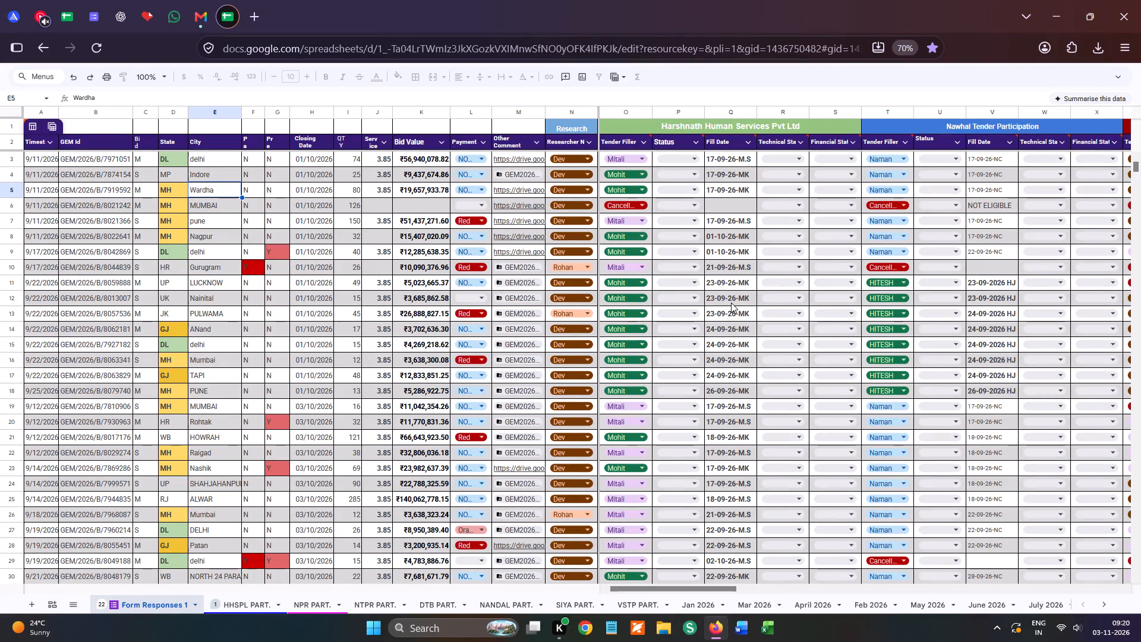
pyautogui.click(734, 304)
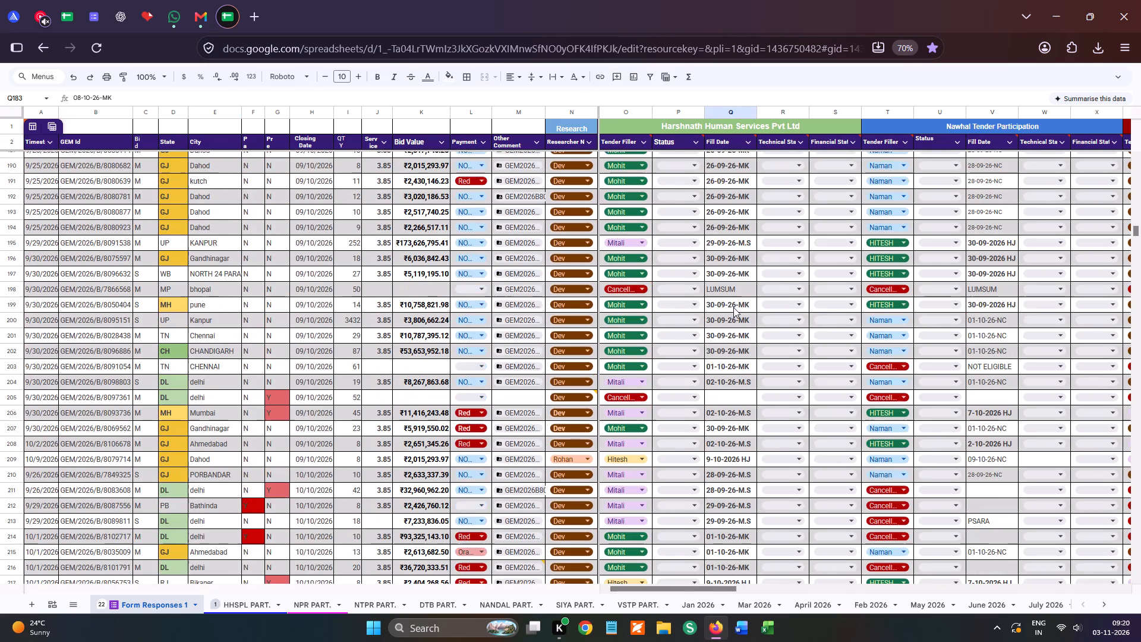
pyautogui.click(733, 307)
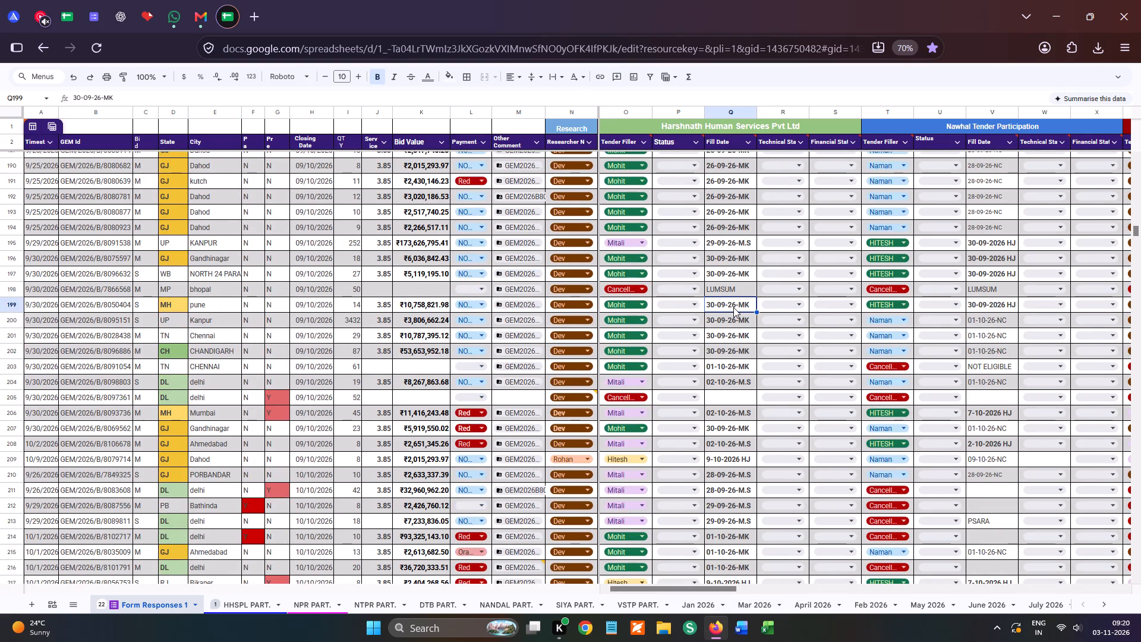
pyautogui.press('End')
pyautogui.press('Left')
pyautogui.press('Left')
pyautogui.press('Left')
pyautogui.press('Left')
pyautogui.press('Left')
pyautogui.press('Left')
pyautogui.press('Left')
pyautogui.press('Left')
pyautogui.press('Left')
pyautogui.press('Left')
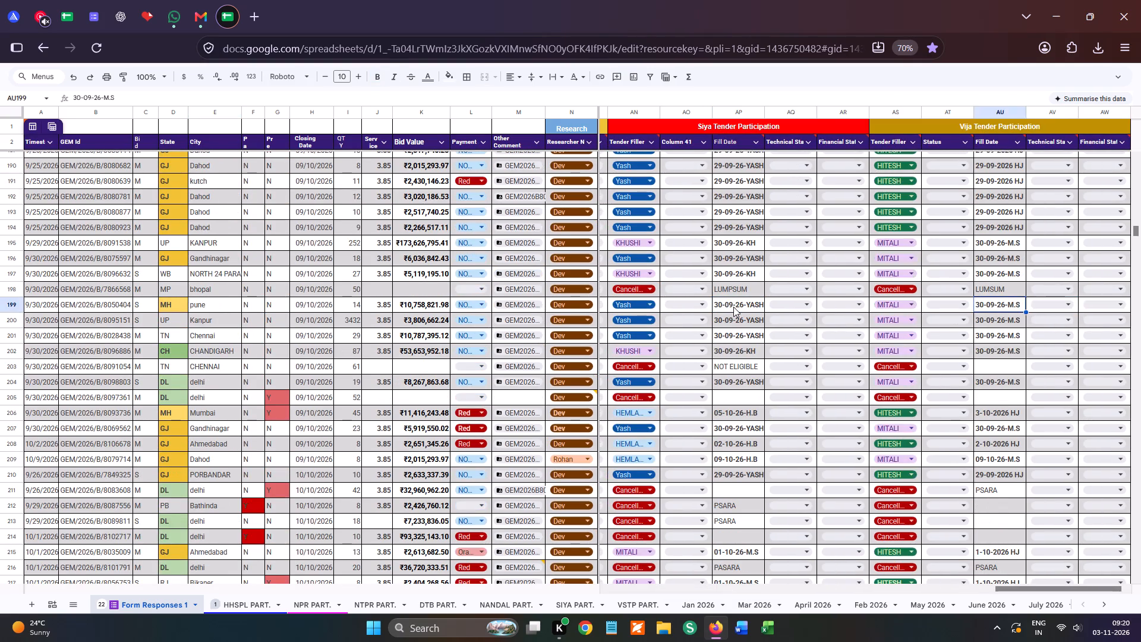
pyautogui.press('Left')
pyautogui.press('Left')
pyautogui.press('Left')
pyautogui.press('Left')
pyautogui.press('Left')
pyautogui.press('Left')
pyautogui.press('Left')
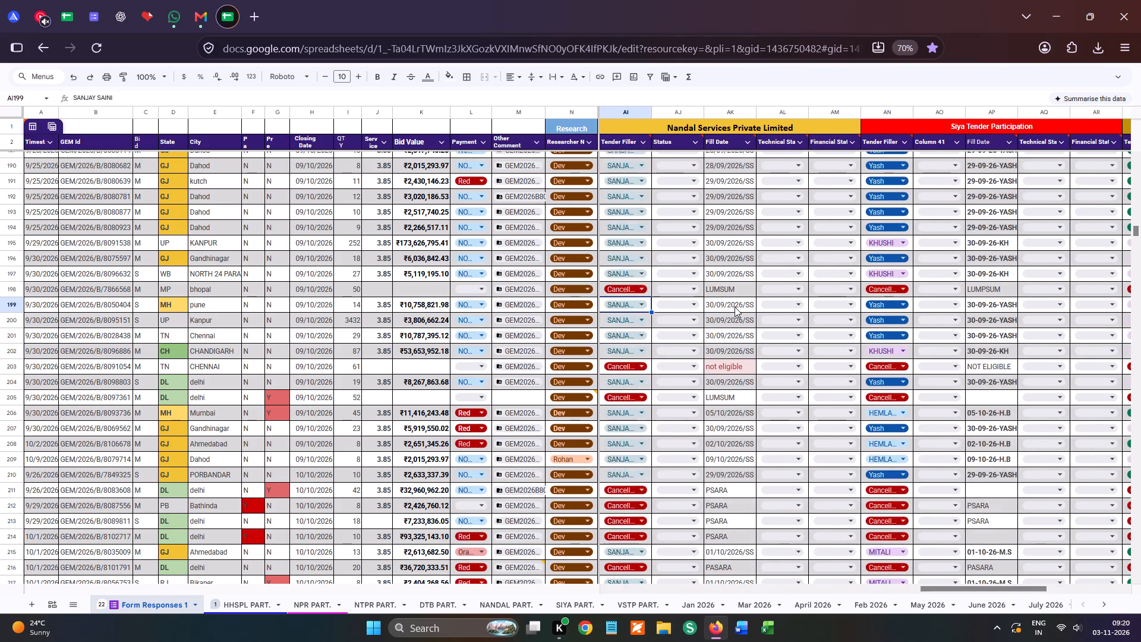
pyautogui.press('Left')
# Review the Nandal Services tender filler and fill date entries down to the newest rows, looking for unassigned tenders.
pyautogui.scroll(-20, 747, 310)
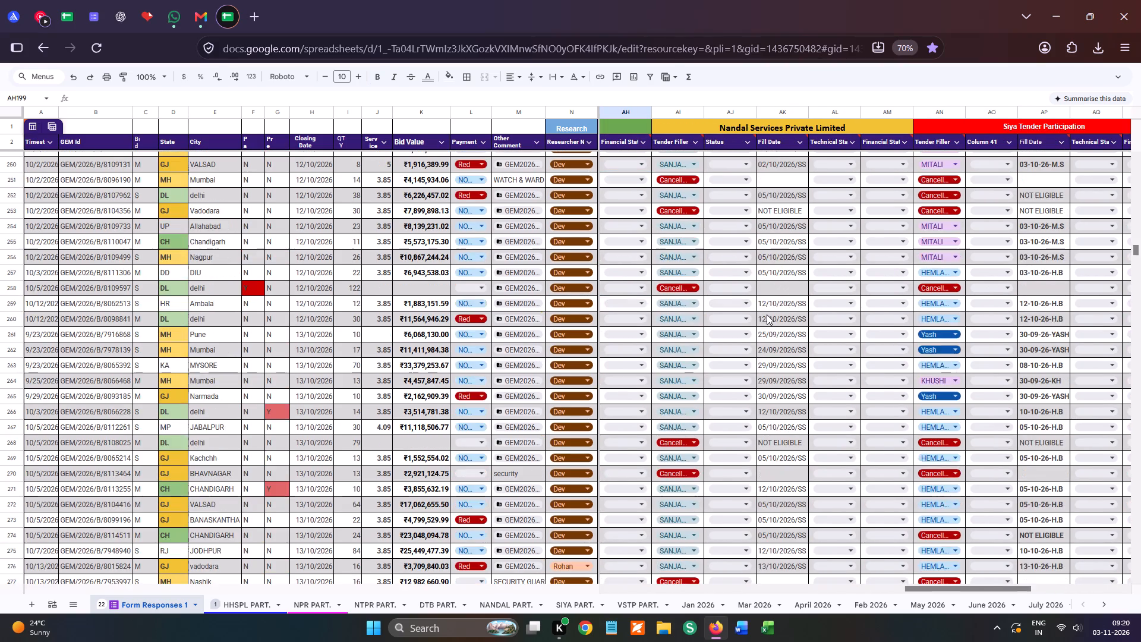
pyautogui.scroll(-19, 767, 314)
pyautogui.scroll(-4, 767, 314)
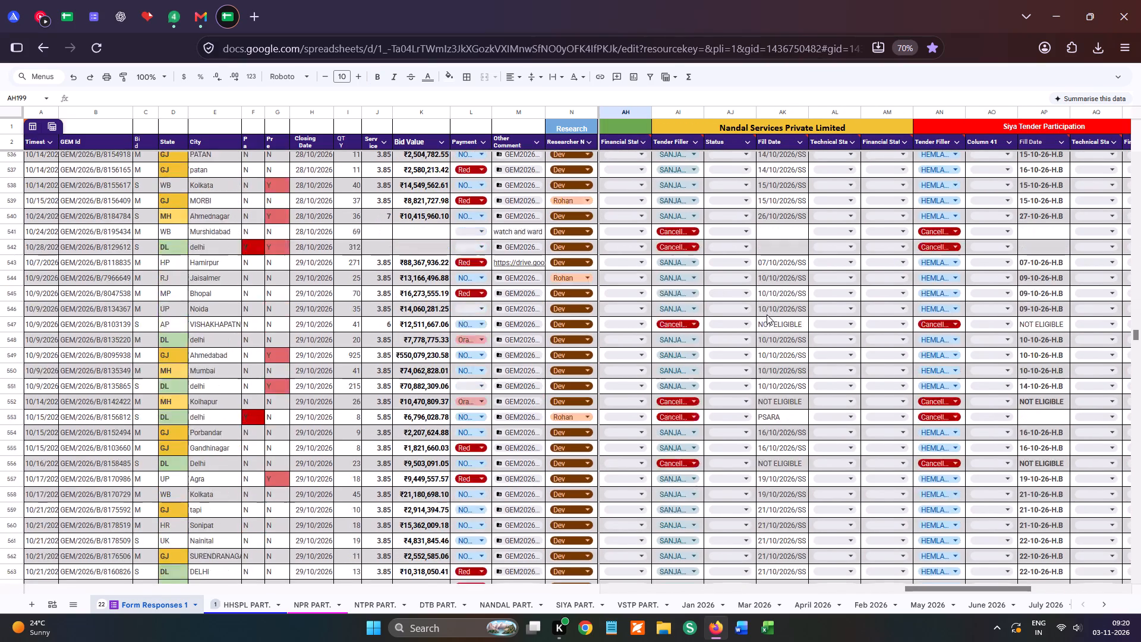
pyautogui.scroll(-13, 767, 314)
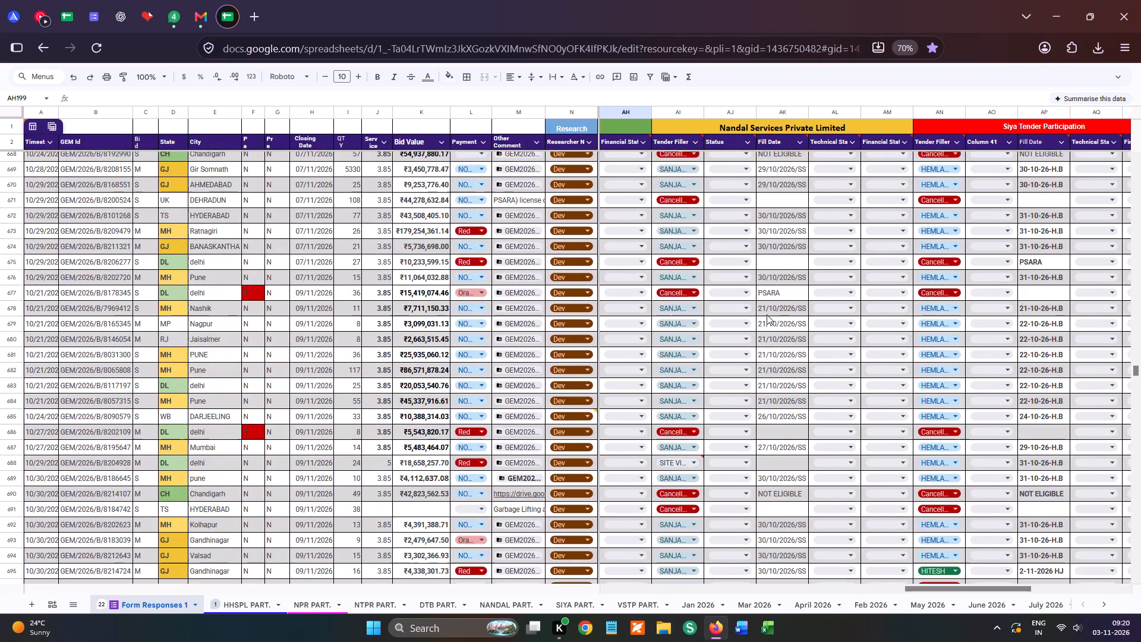
pyautogui.scroll(8, 767, 314)
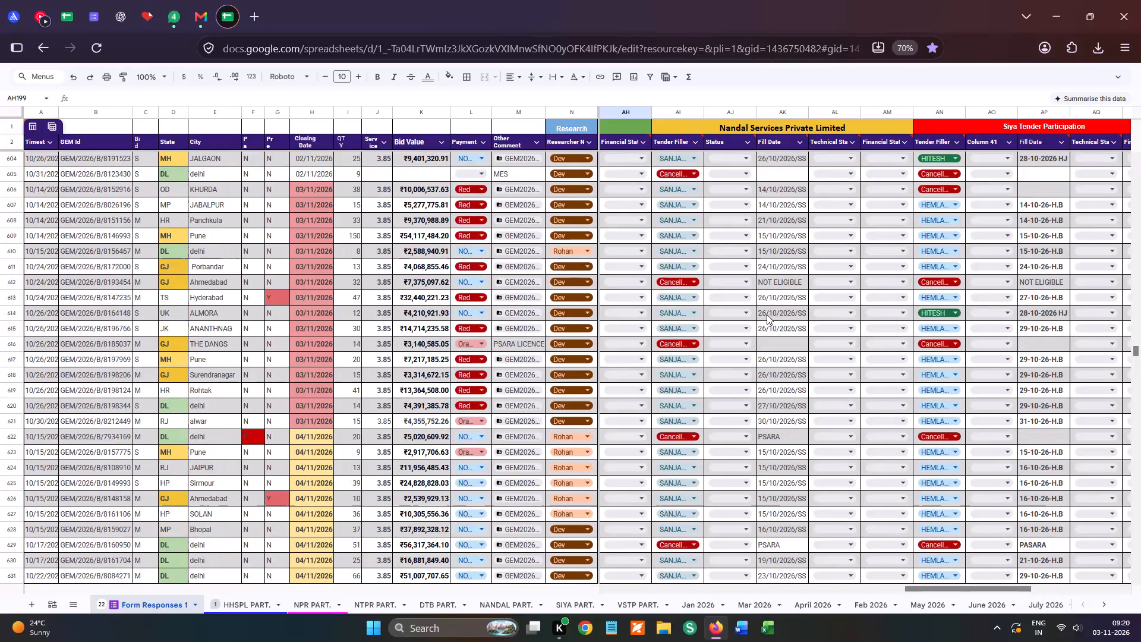
pyautogui.scroll(1, 767, 314)
pyautogui.scroll(-4, 767, 314)
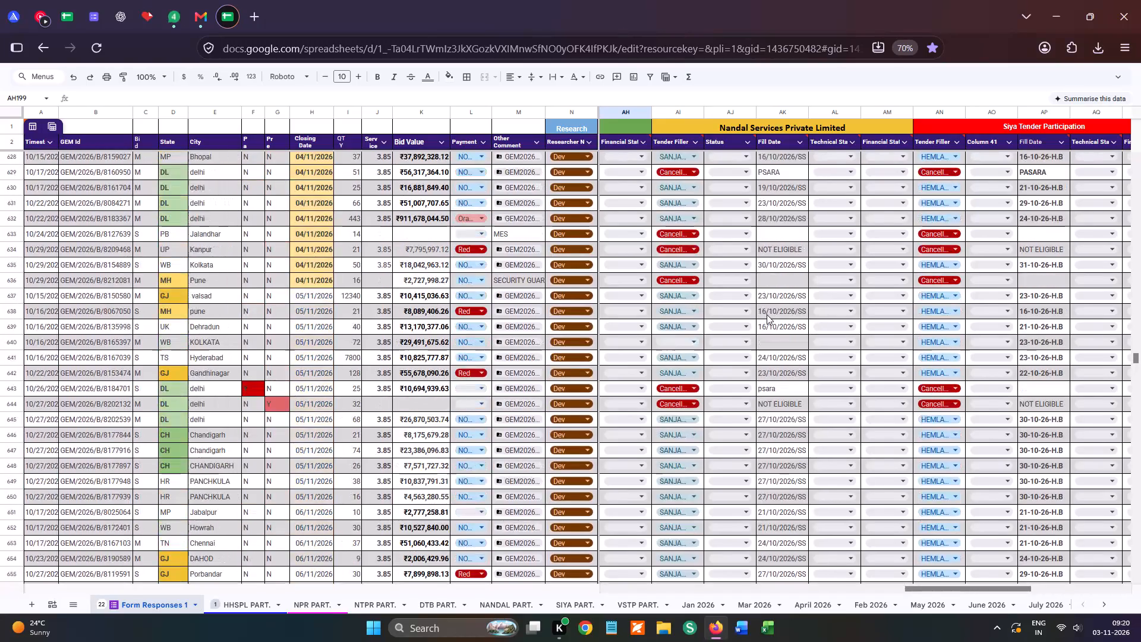
pyautogui.scroll(-2, 767, 314)
pyautogui.scroll(2, 767, 314)
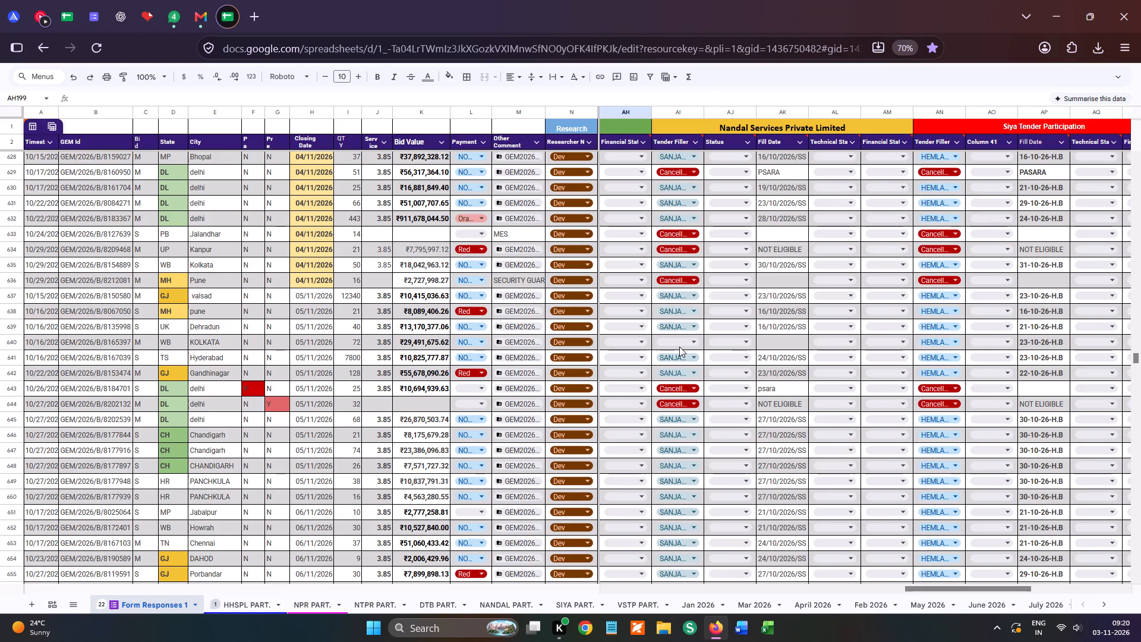
pyautogui.scroll(-6, 679, 347)
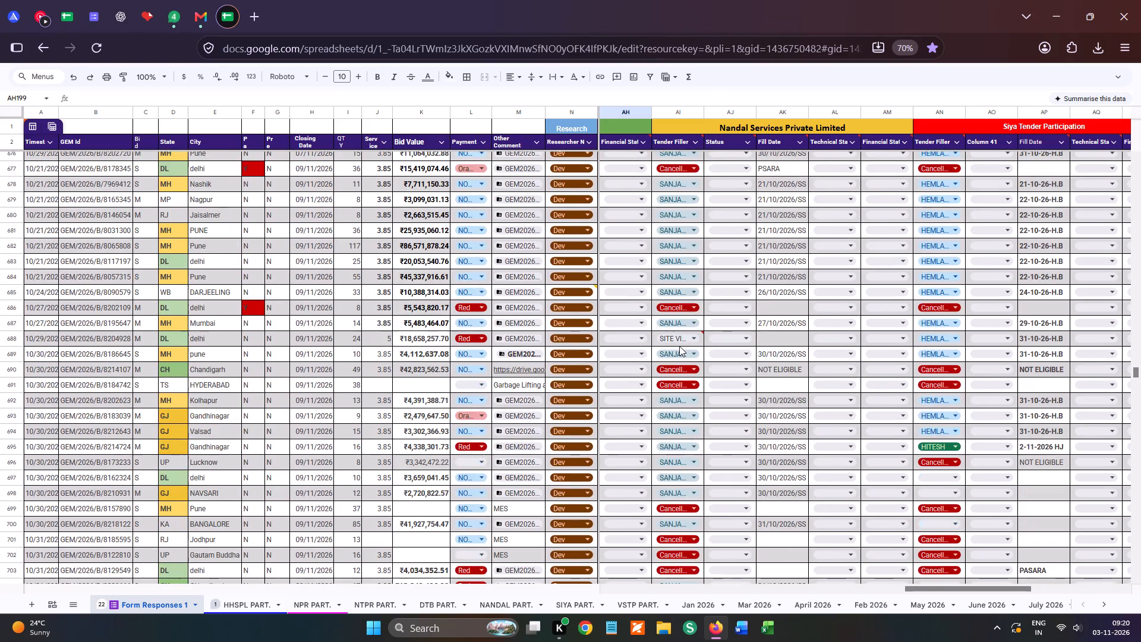
pyautogui.scroll(-8, 680, 345)
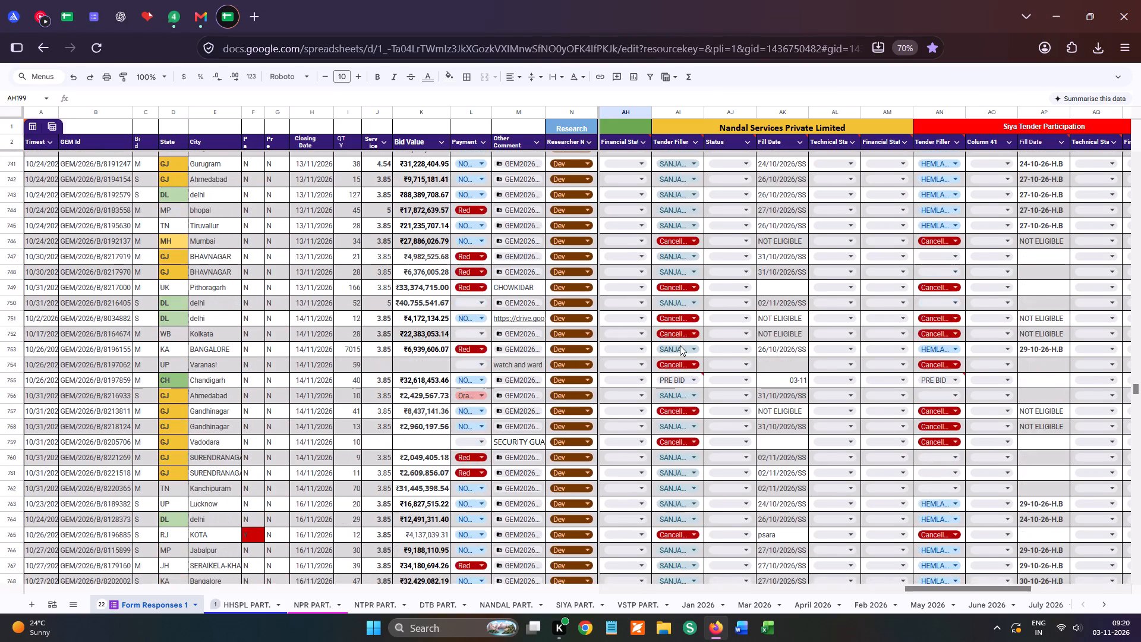
pyautogui.scroll(-5, 680, 345)
pyautogui.scroll(3, 680, 345)
pyautogui.scroll(-2, 680, 345)
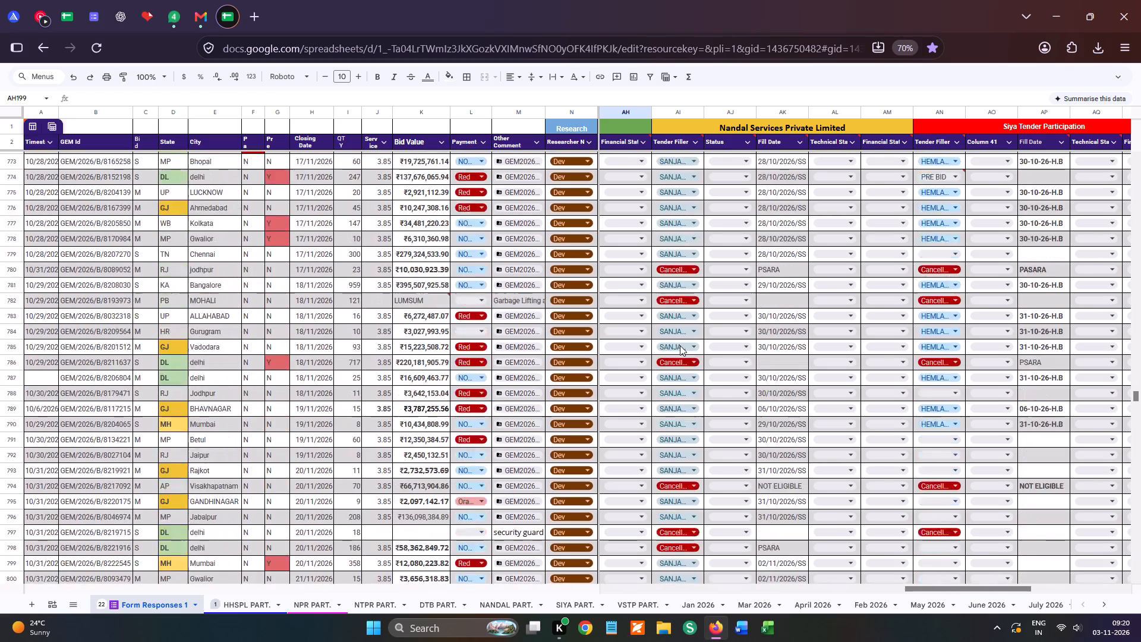
pyautogui.scroll(-4, 680, 345)
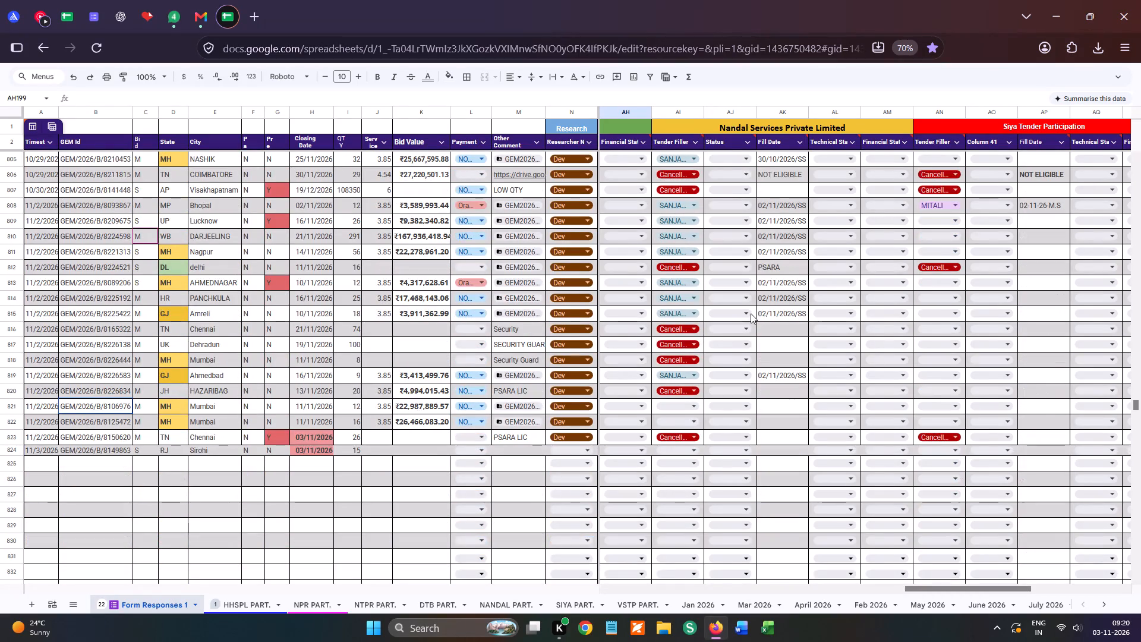
pyautogui.scroll(-1, 748, 336)
# Set the Nandal Services Tender Filler in row 821 to Sanjay, as in the assigned rows above.
pyautogui.click(770, 290)
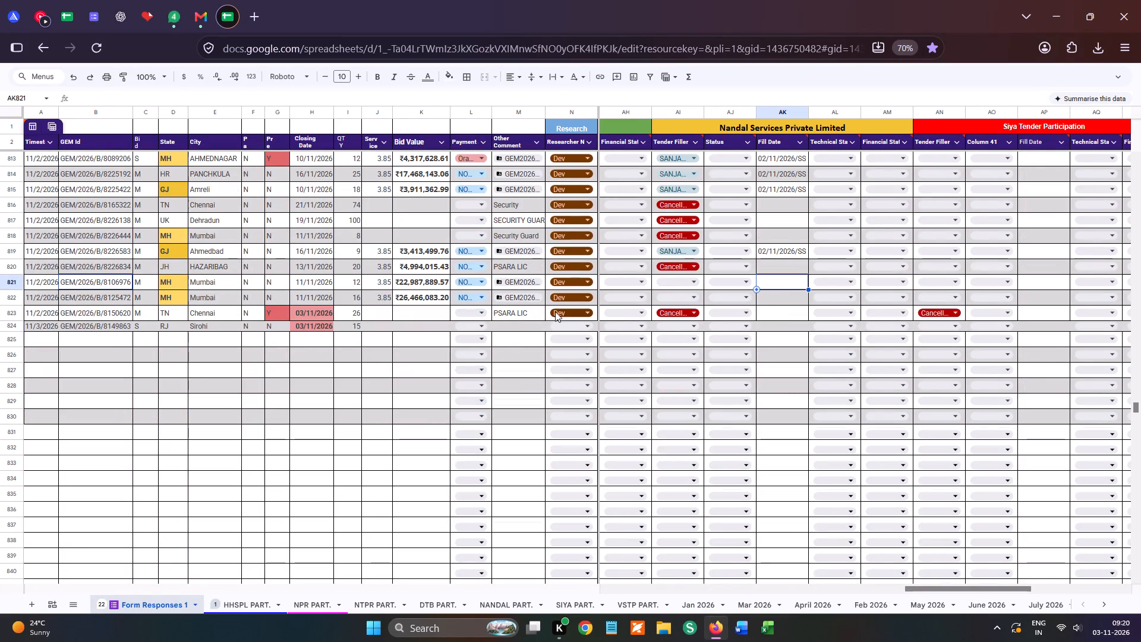
pyautogui.click(682, 287)
pyautogui.click(688, 284)
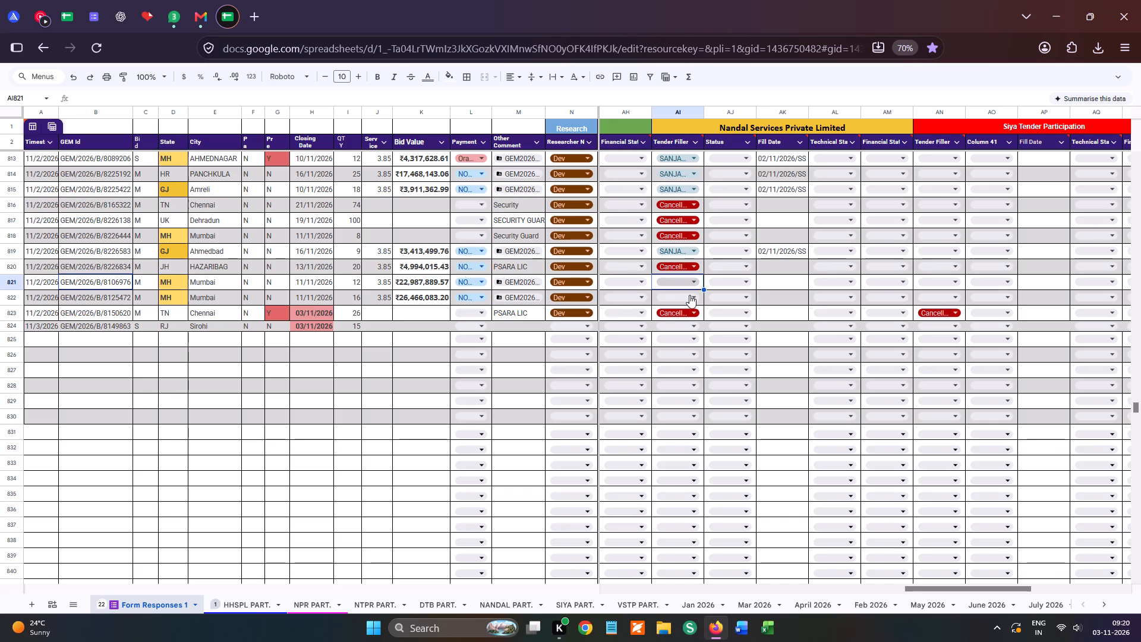
pyautogui.click(689, 295)
# Copy the GEM Id GEM/2026/B/8106976 from row 821.
pyautogui.click(9, 281)
pyautogui.click(80, 281)
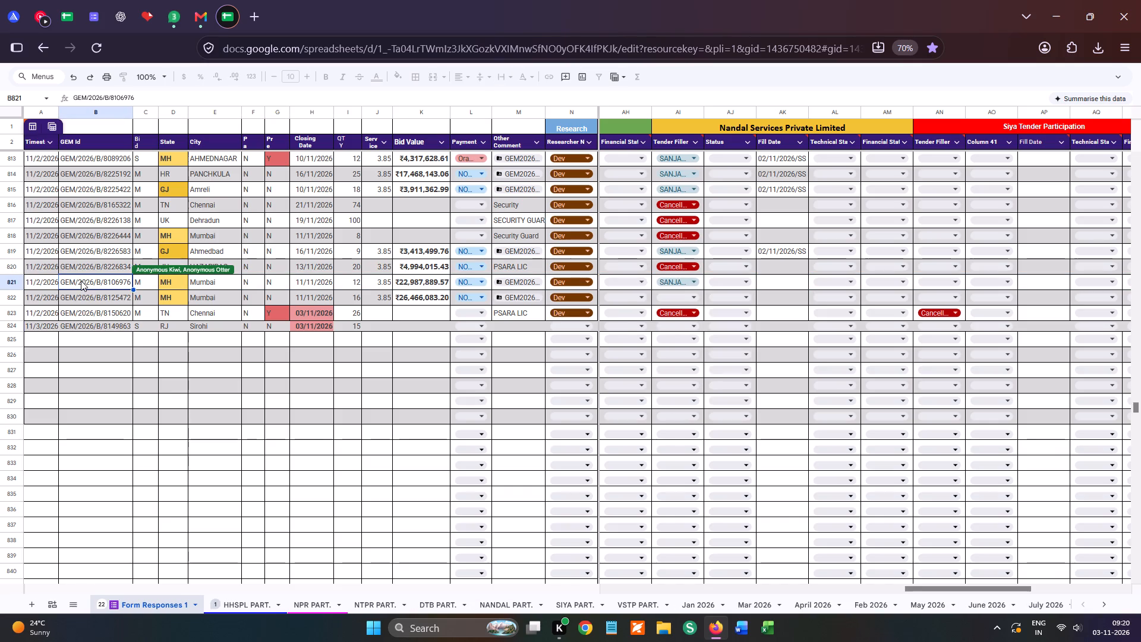
pyautogui.hotkey('ctrl', 'c')
pyautogui.hotkey('ctrl', 'c')
# Open the Drive folder linked in row 821 for tender GEM2026B8106976.
pyautogui.click(545, 306)
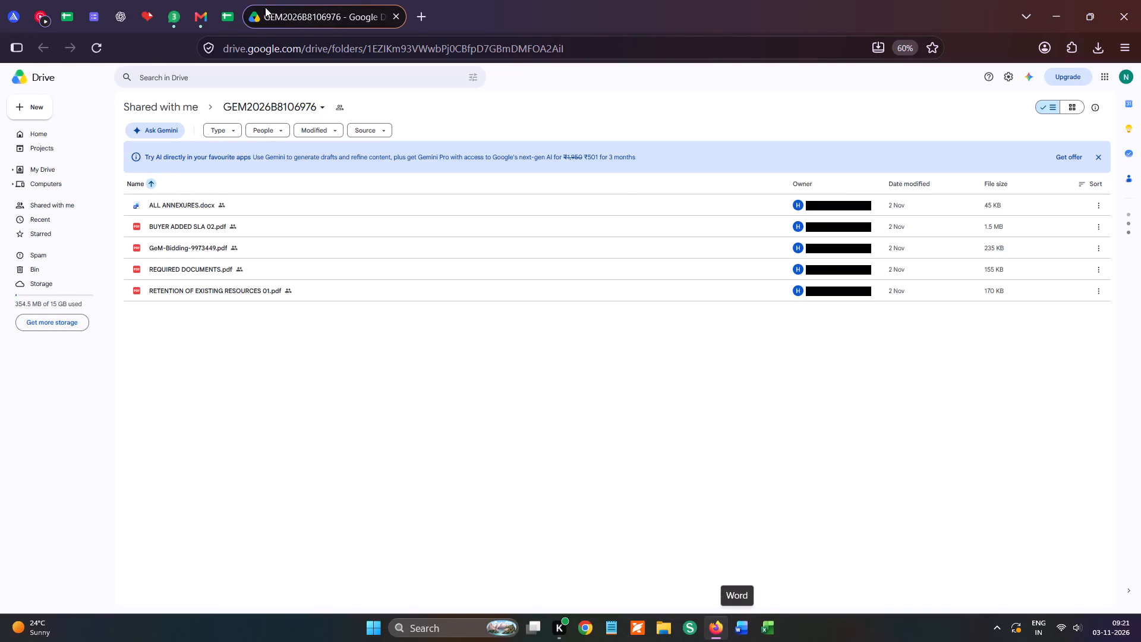
# Return to the tender sheet, highlight row 821 and check its entries across the other companies' participation sections.
pyautogui.click(231, 19)
pyautogui.click(4, 283)
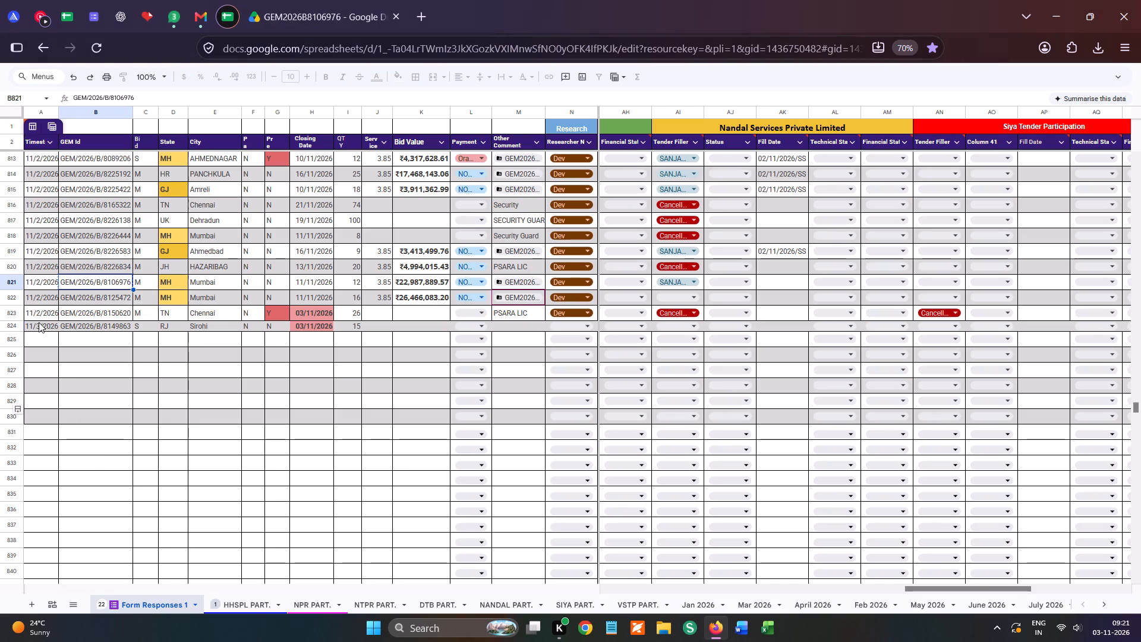
pyautogui.moveTo(939, 588); pyautogui.dragTo(1006, 583)
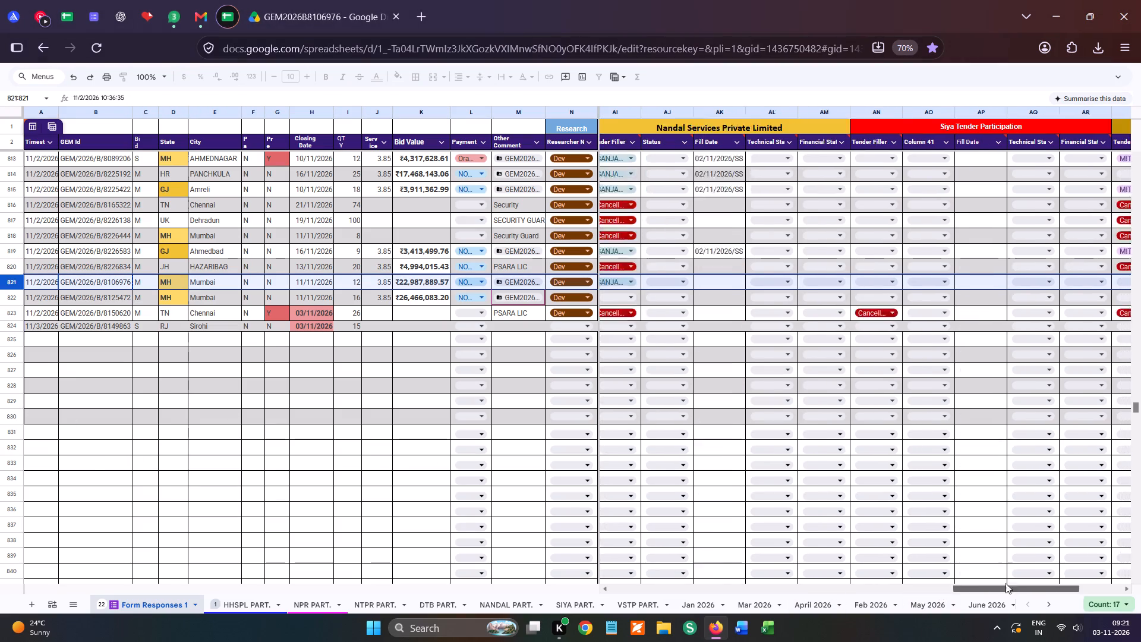
pyautogui.moveTo(1006, 583); pyautogui.dragTo(825, 586)
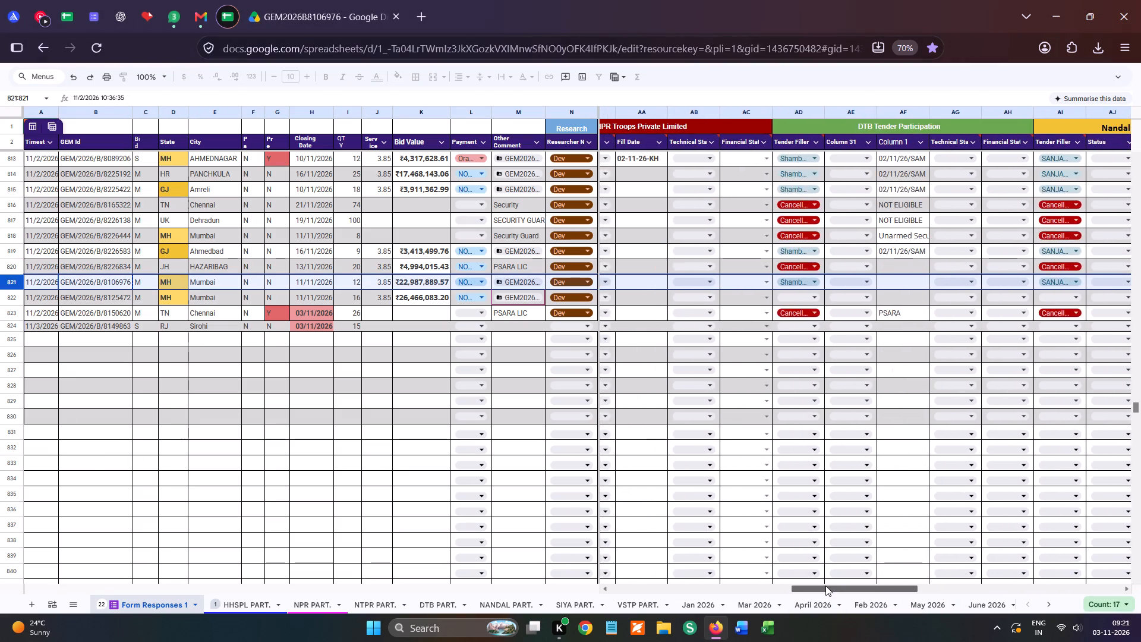
pyautogui.moveTo(825, 586); pyautogui.dragTo(716, 579)
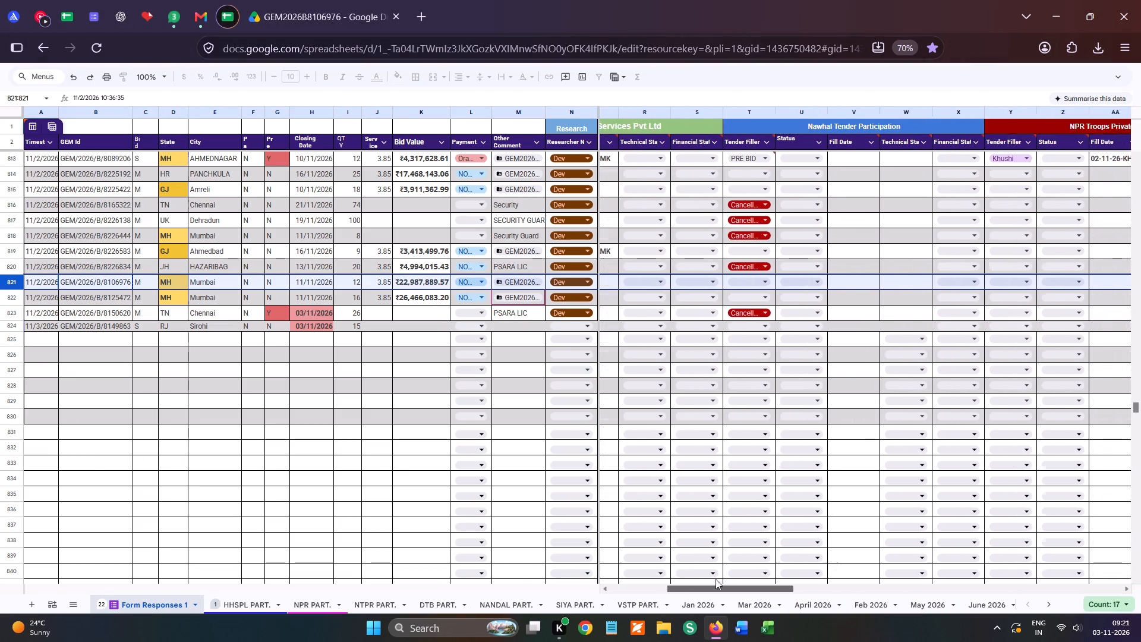
pyautogui.moveTo(716, 579); pyautogui.dragTo(951, 586)
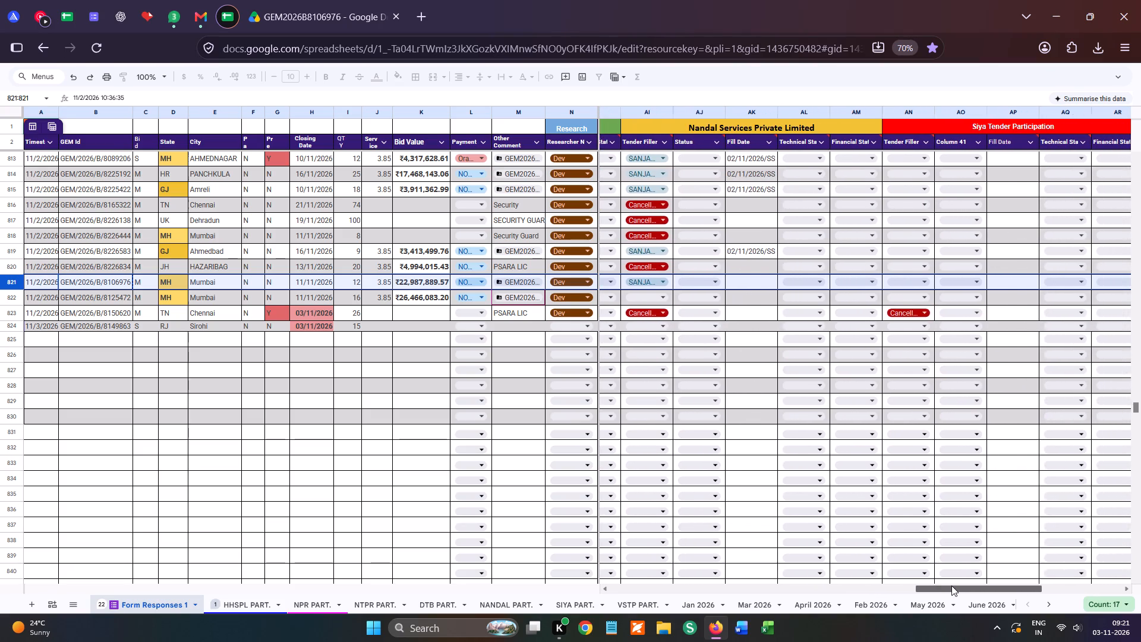
pyautogui.moveTo(951, 586); pyautogui.dragTo(954, 585)
# Switch back to the GEM2026B8106976 Drive folder and launch Word.
pyautogui.click(312, 0)
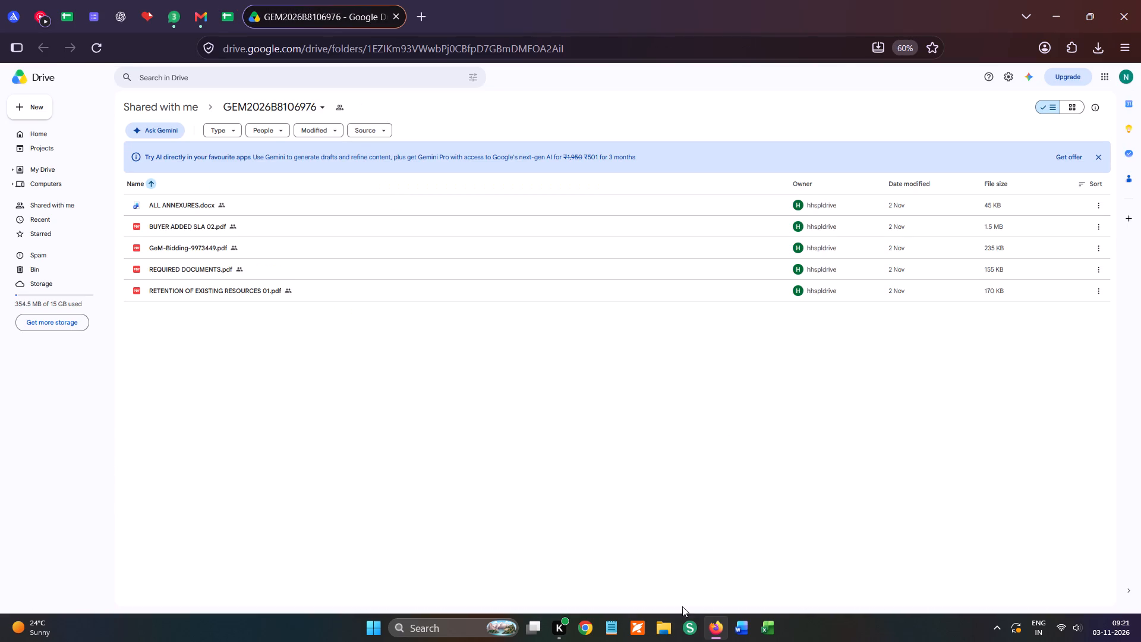
pyautogui.click(740, 632)
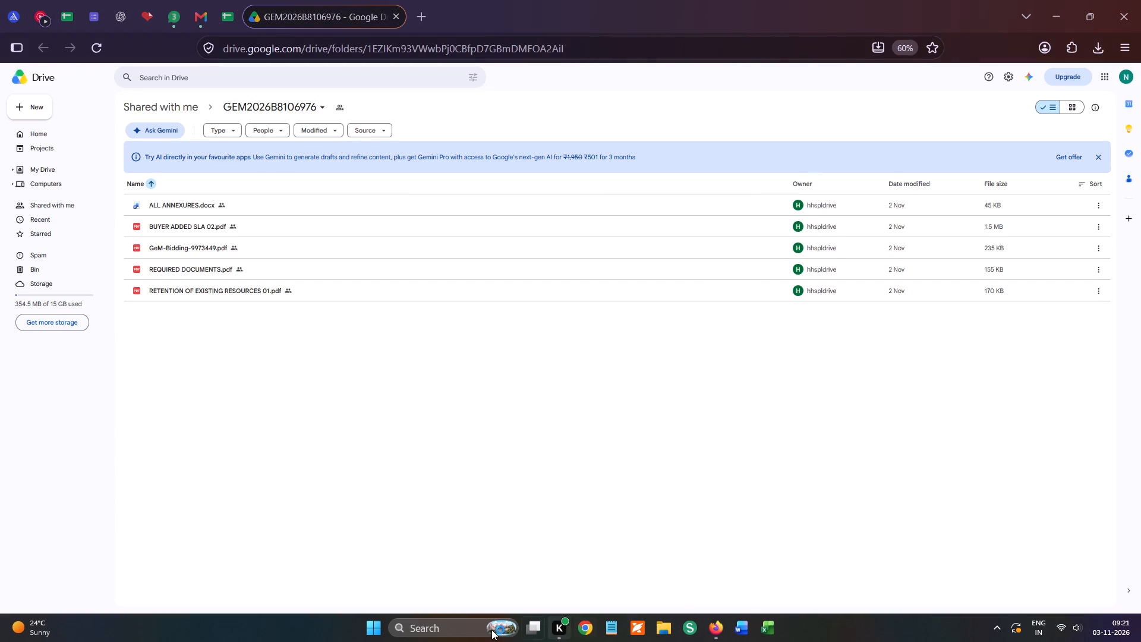
# Launch Google Chrome and switch to its window.
pyautogui.click(586, 635)
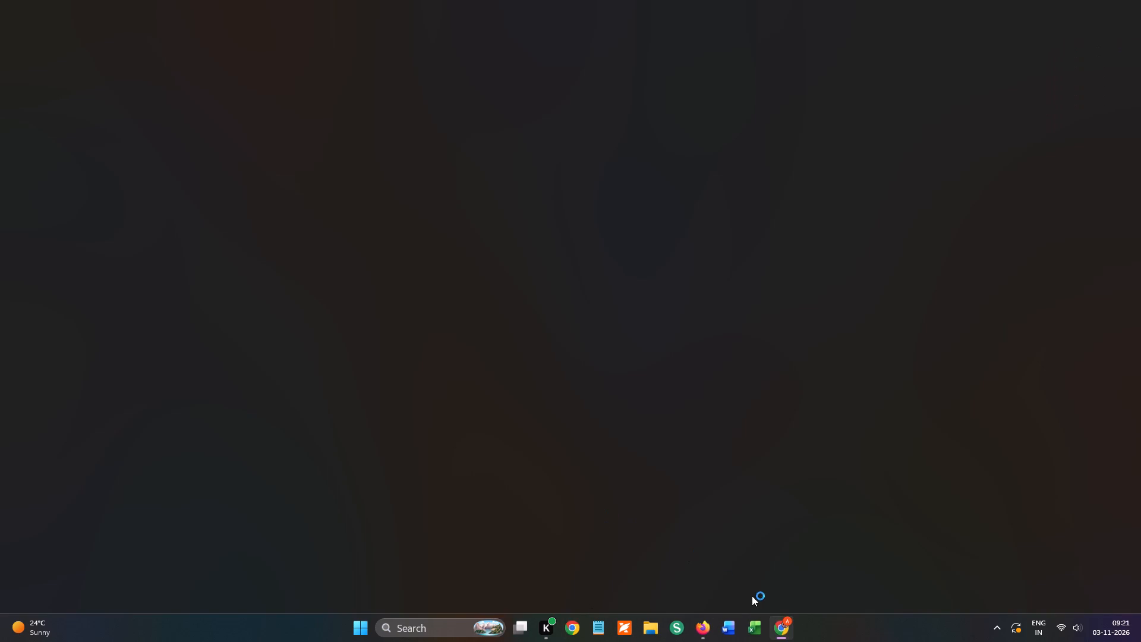
pyautogui.click(779, 560)
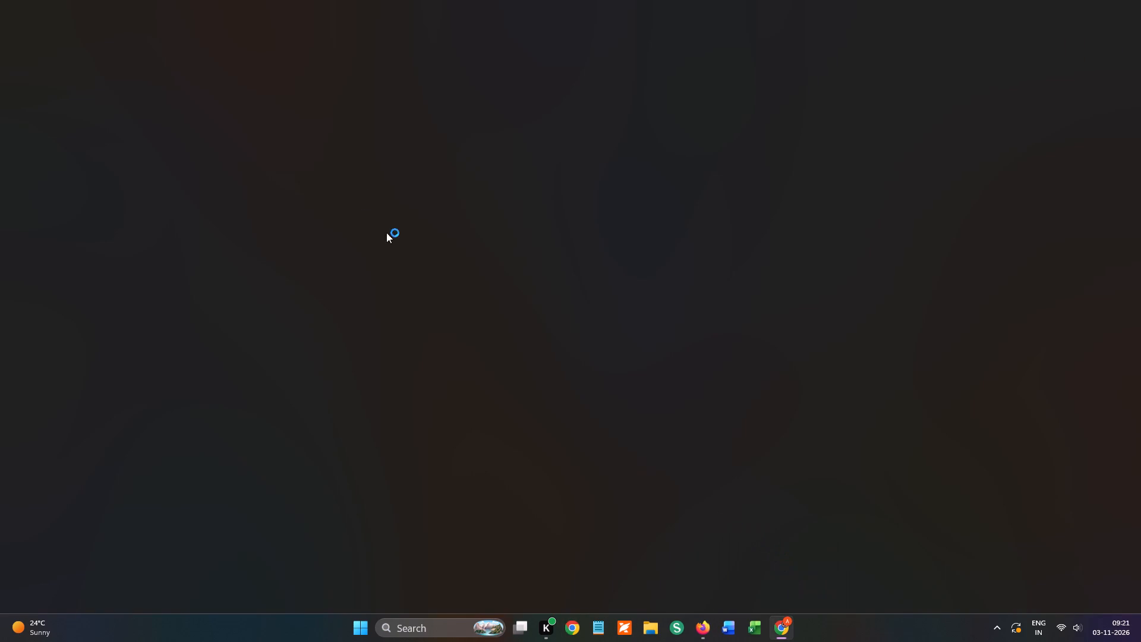
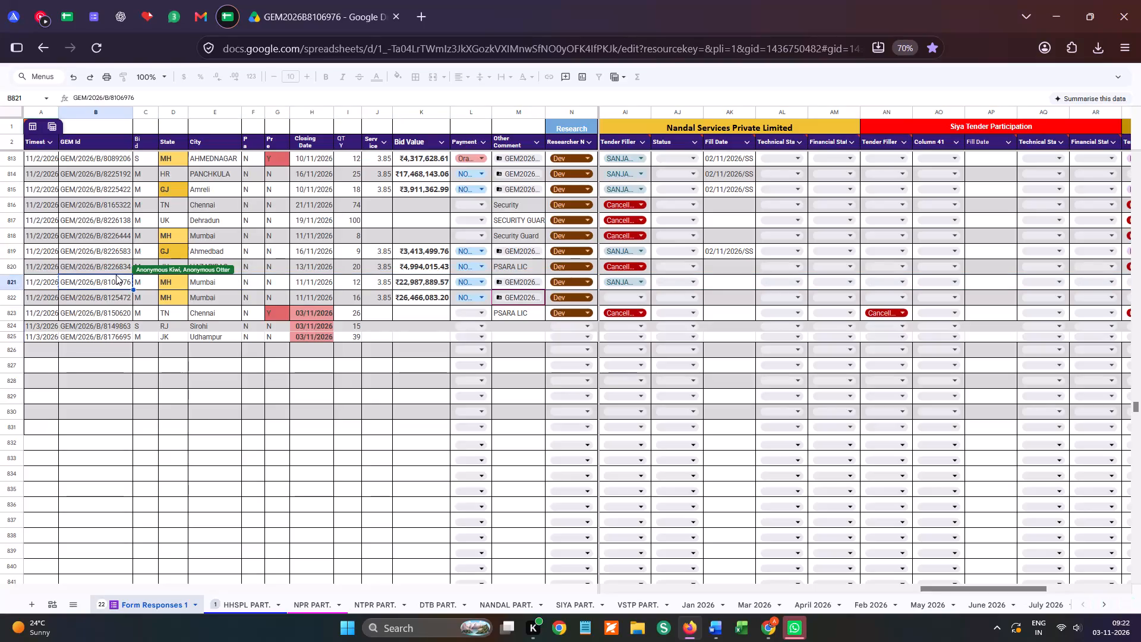
# Copy row 821's GEM Id and run an Exact Bid Search for GEM/2026/B/8106976 on the GeM Bid Listing page in Chrome.
pyautogui.hotkey('ctrl', 'c')
pyautogui.hotkey('alt', 'Tab')
pyautogui.click(789, 178)
pyautogui.keyDown('ctrl'); pyautogui.click(789, 175); pyautogui.keyUp('ctrl')
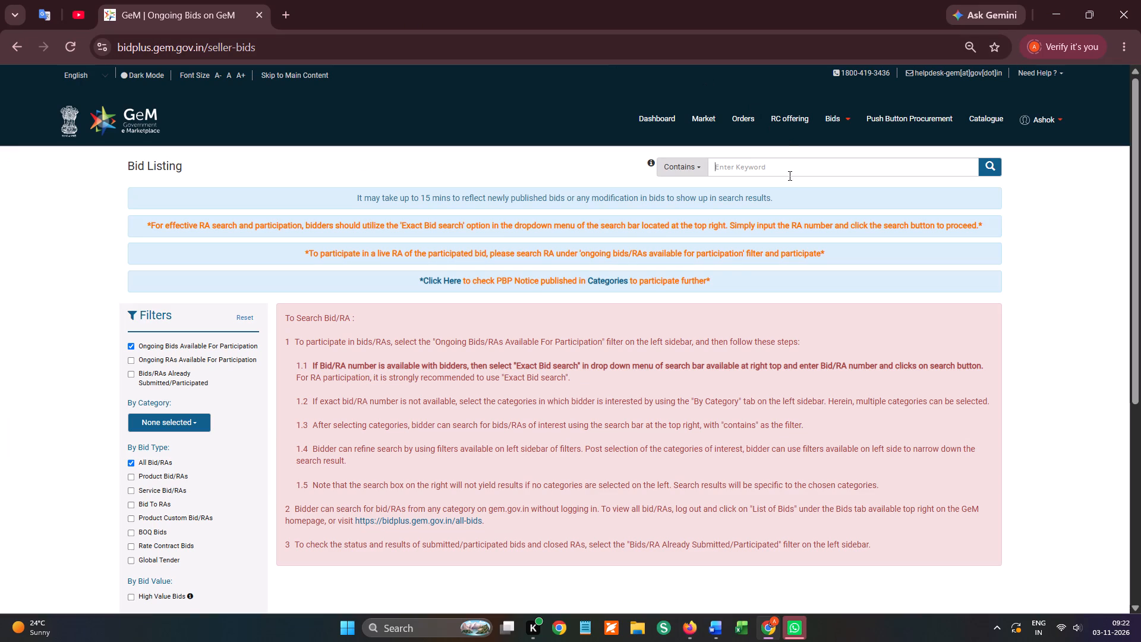
pyautogui.hotkey('ctrl', 'v')
pyautogui.click(689, 167)
pyautogui.click(726, 235)
pyautogui.click(980, 168)
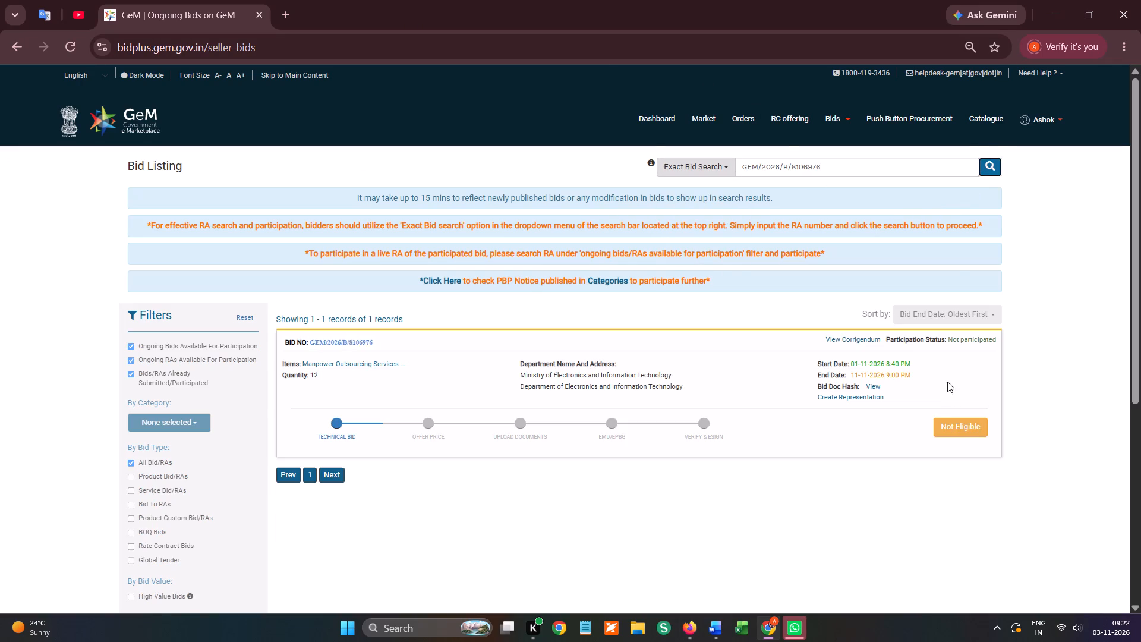
# Switch back to the Daily Tender Sheet 2026 in Firefox.
pyautogui.hotkey('alt', 'Tab')
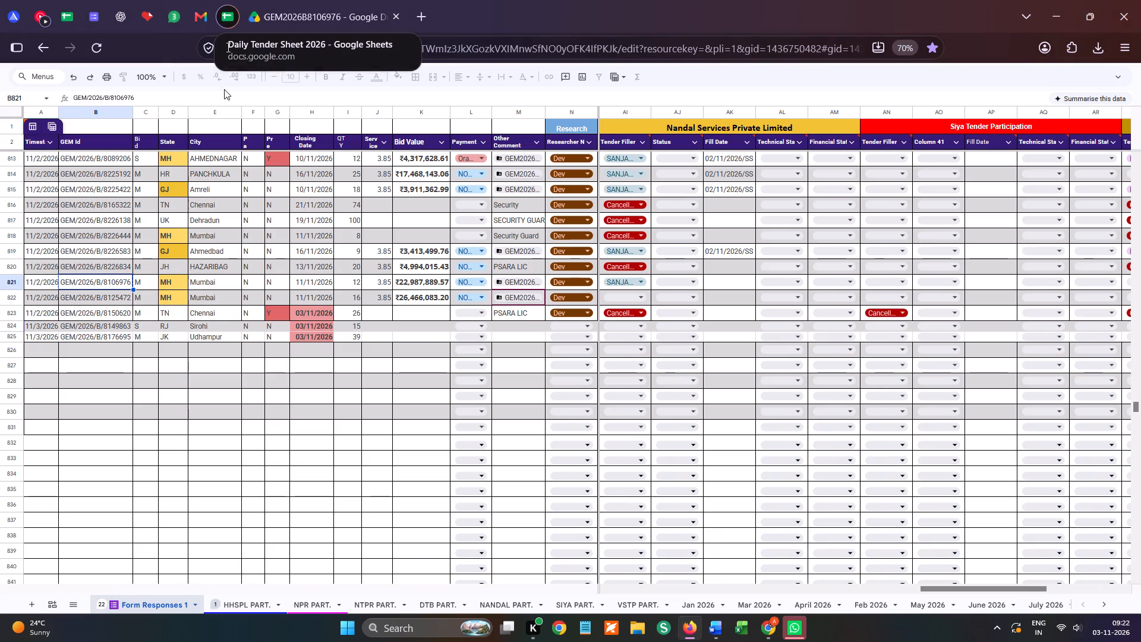
# Highlight row 821, switch to the GeM bid listing in Chrome and run an exact bid search for GEM/2026/B/8106976.
pyautogui.click(10, 283)
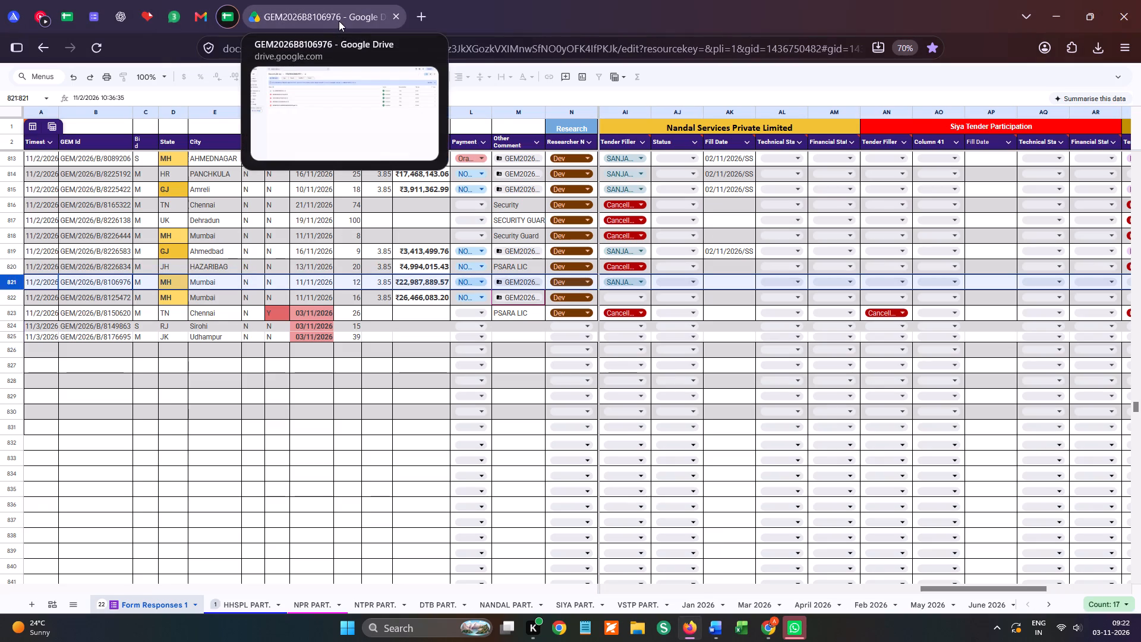
pyautogui.hotkey('alt', 'Tab')
pyautogui.moveTo(835, 169); pyautogui.dragTo(726, 166)
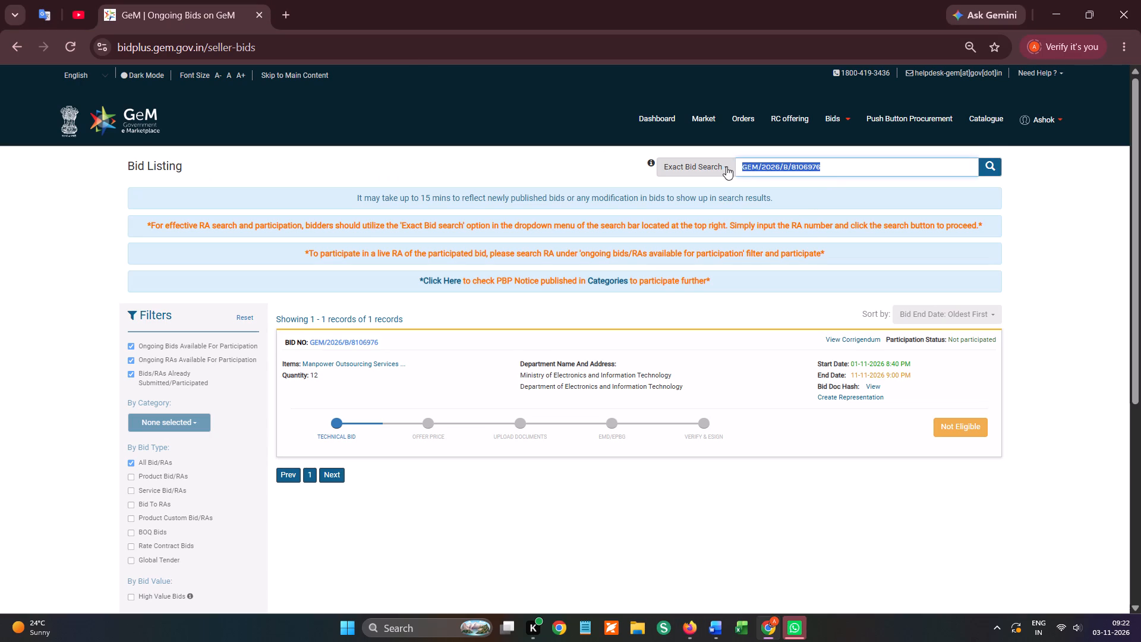
pyautogui.moveTo(726, 166); pyautogui.dragTo(724, 166)
pyautogui.hotkey('ctrl', 'v')
pyautogui.click(981, 166)
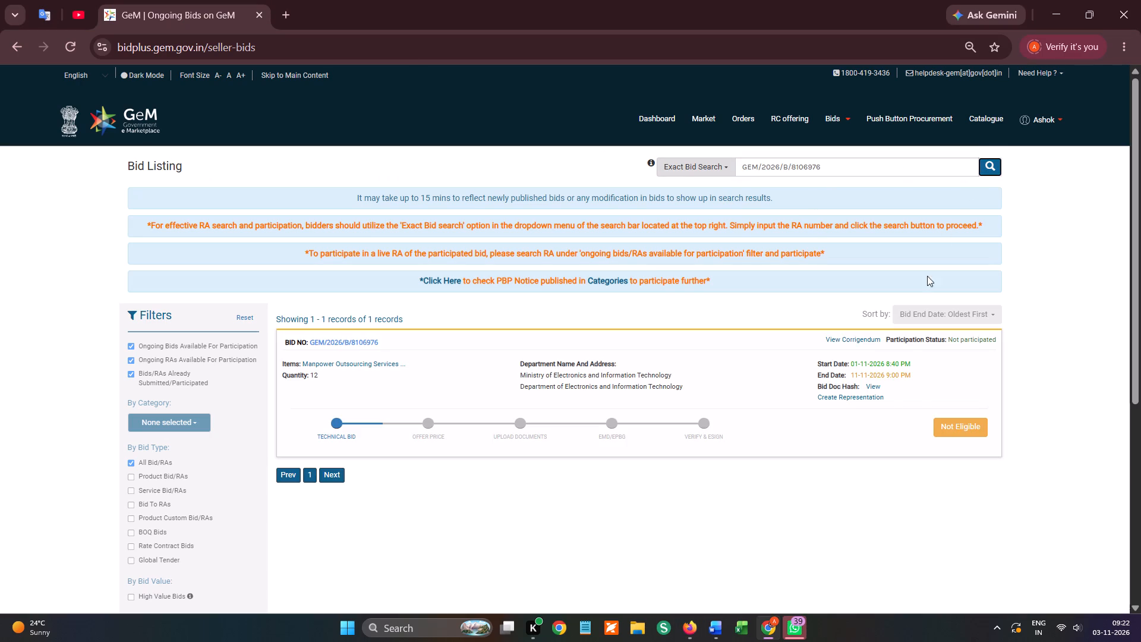
# Return to the tender sheet in Firefox and check row 821's entries in the DTB and Nandal Services participation sections.
pyautogui.hotkey('alt', 'Tab')
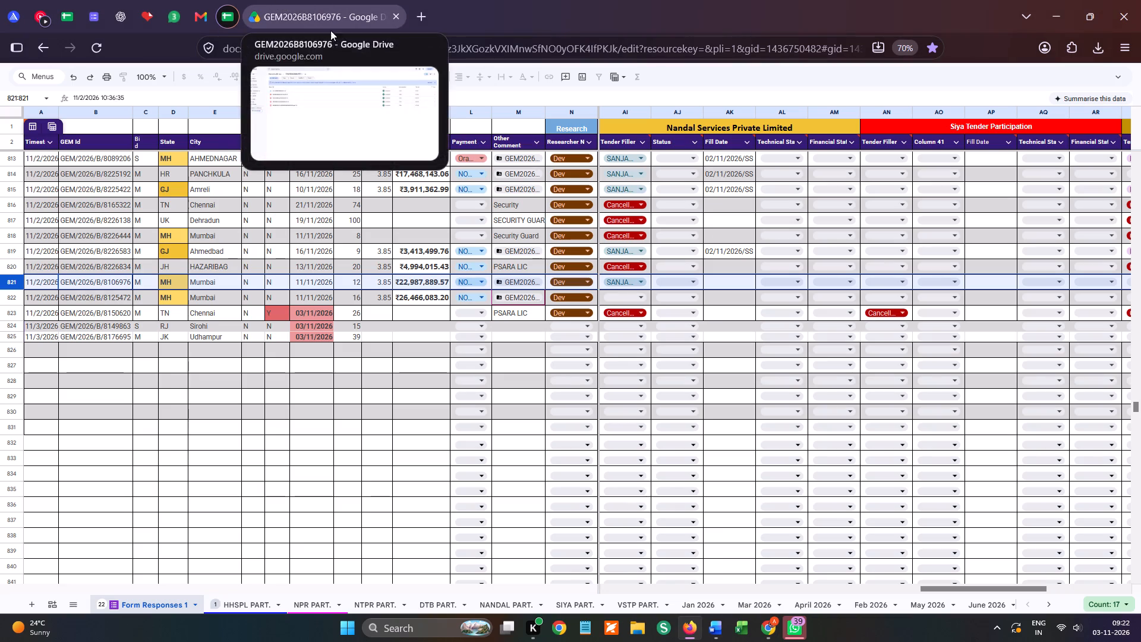
pyautogui.moveTo(970, 590); pyautogui.dragTo(885, 603)
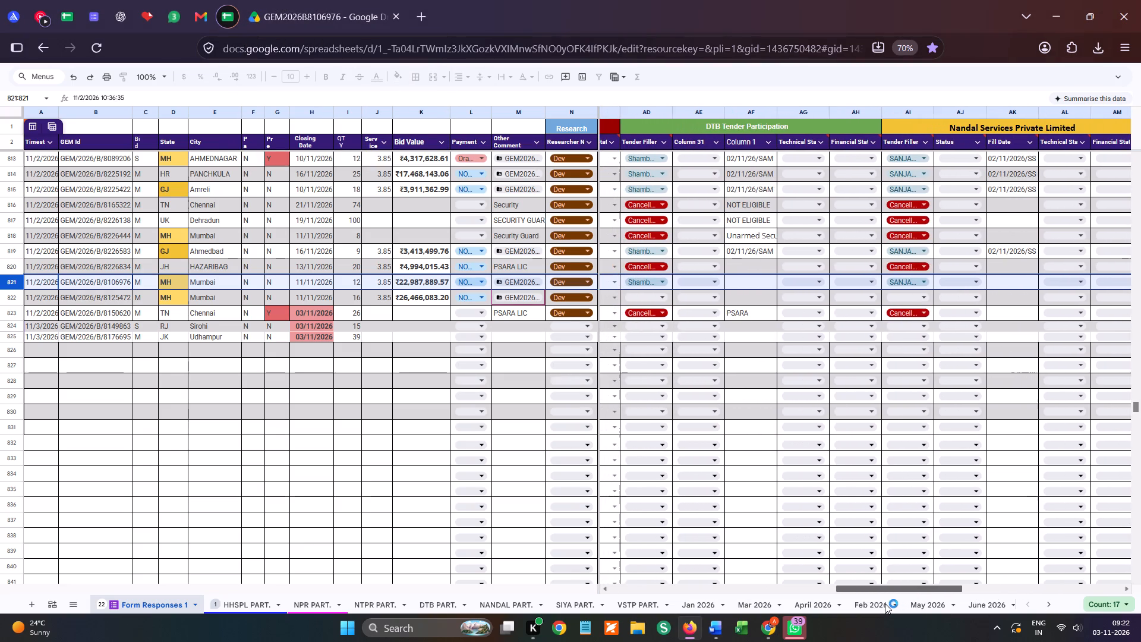
pyautogui.moveTo(885, 603); pyautogui.dragTo(887, 603)
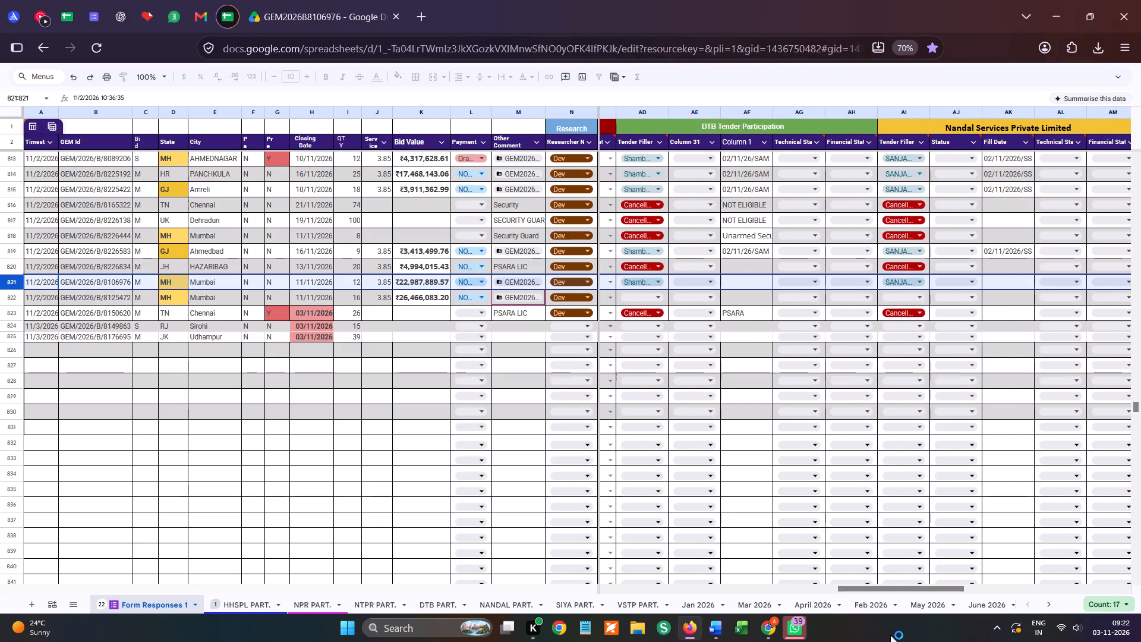
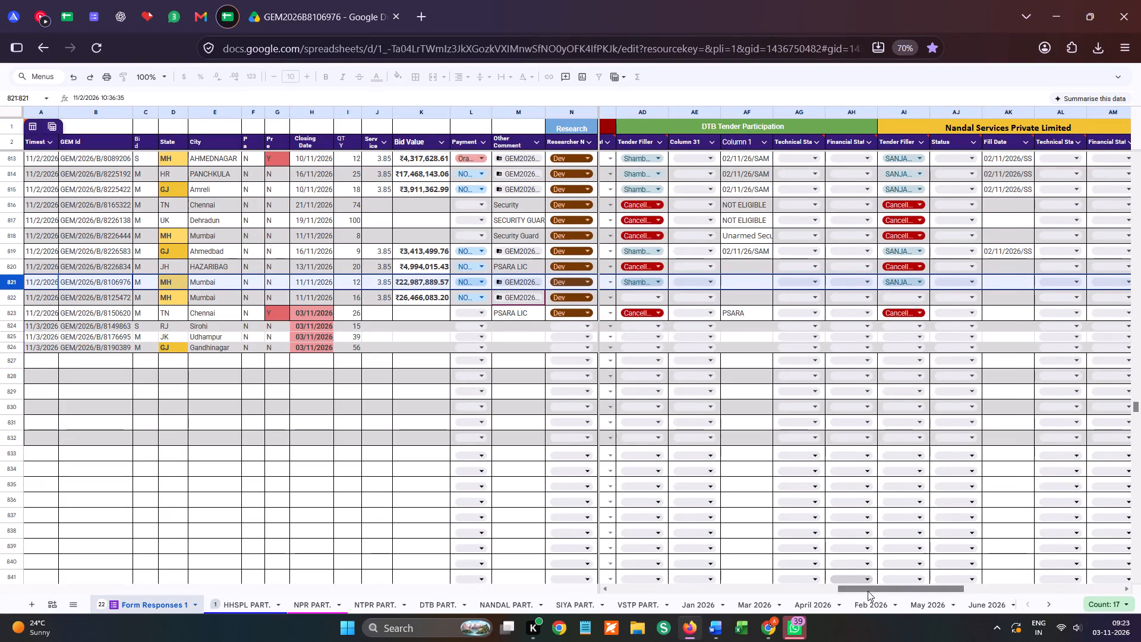
# In row 821's Nandal Services section, set the tender filler to Cancelled and enter NOT ELIGIBLE under Fill Date.
pyautogui.moveTo(868, 591); pyautogui.dragTo(948, 594)
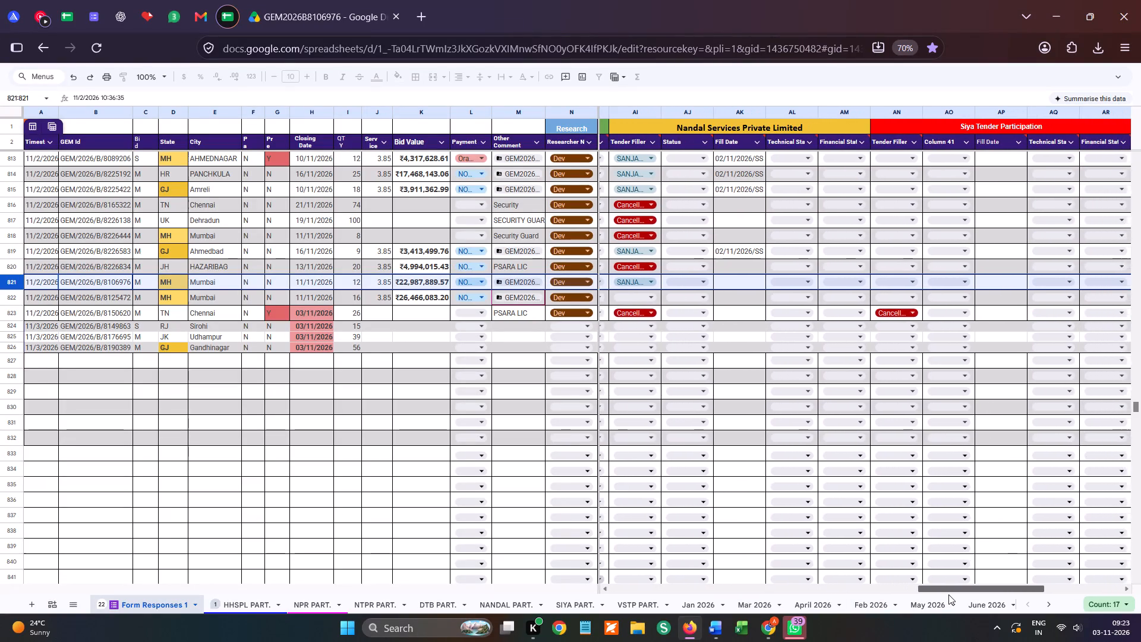
pyautogui.moveTo(948, 594); pyautogui.dragTo(950, 594)
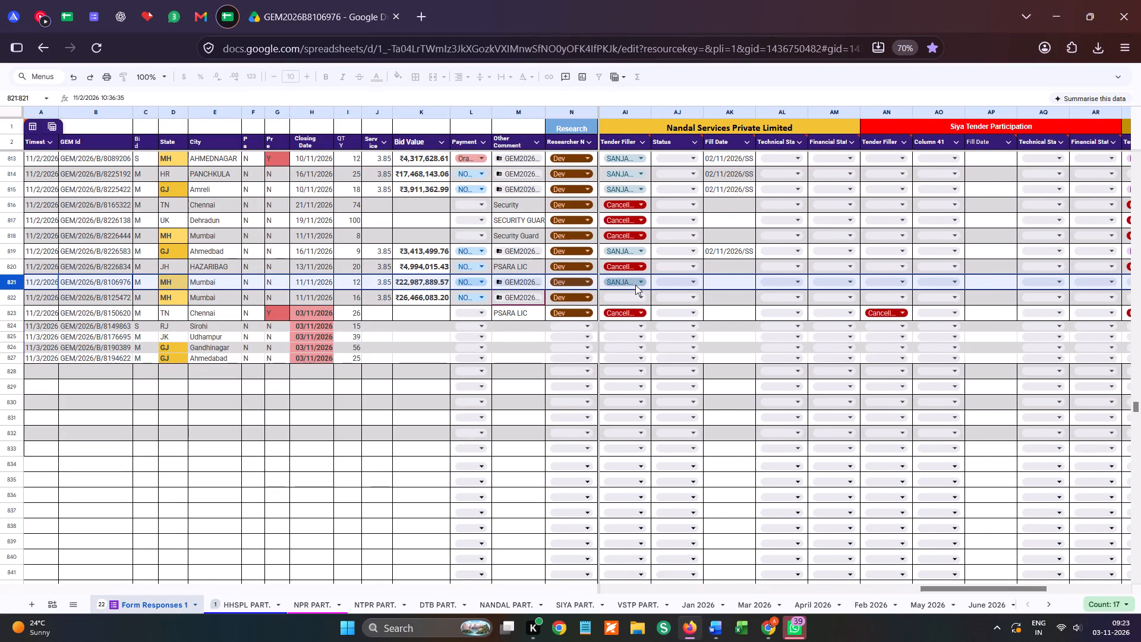
pyautogui.click(635, 284)
pyautogui.click(625, 333)
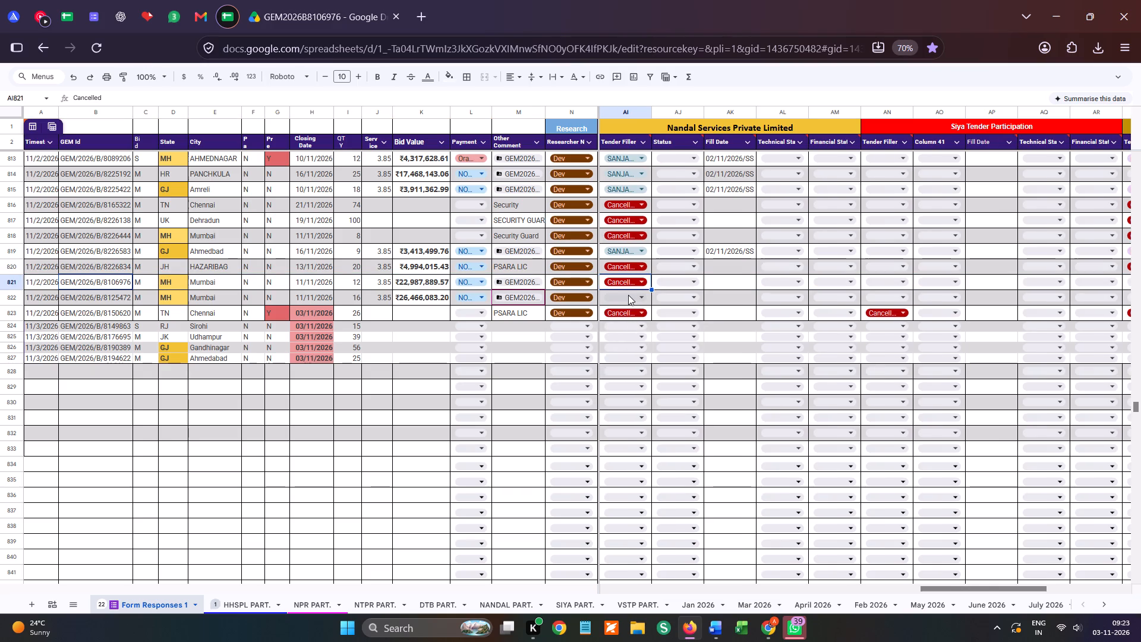
pyautogui.click(715, 284)
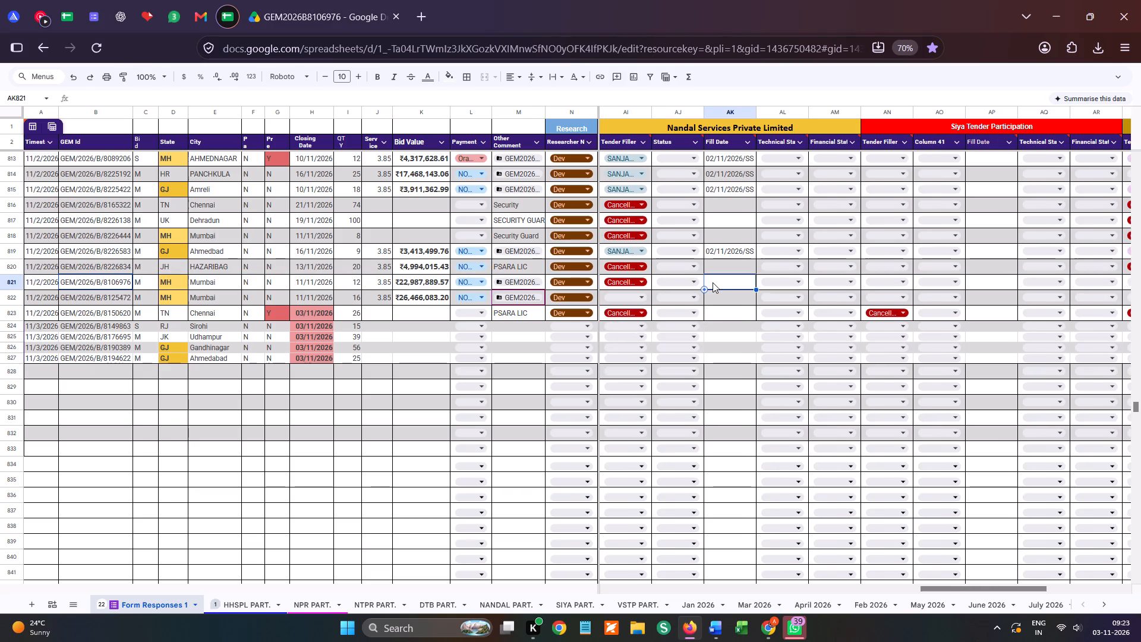
pyautogui.write('NOT ELIGIBLE')
pyautogui.click(733, 315)
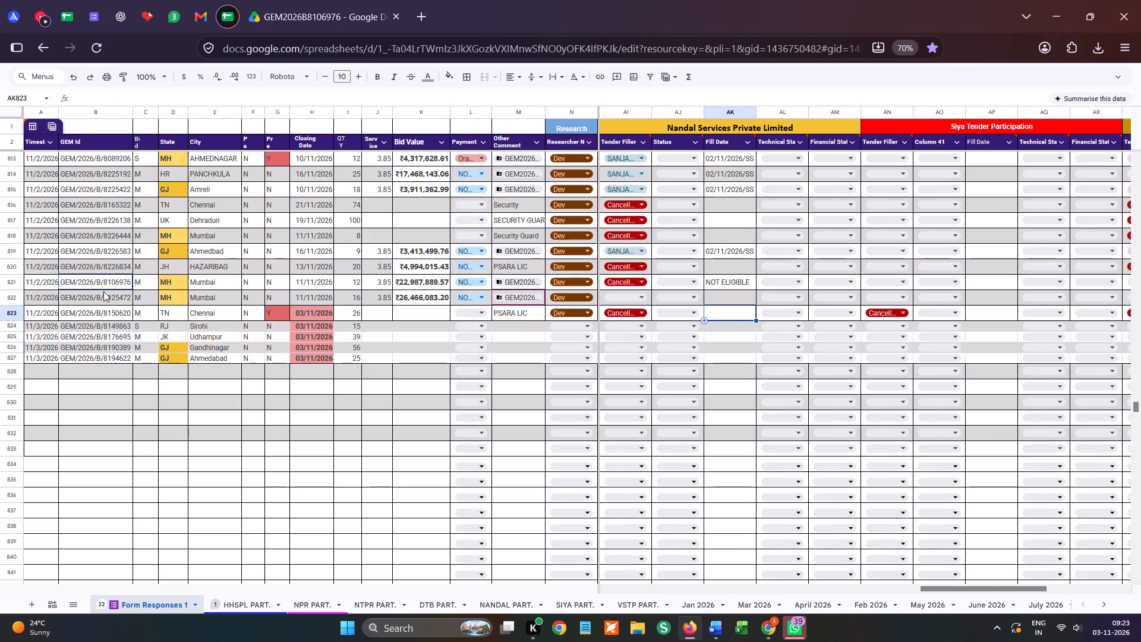
pyautogui.click(14, 281)
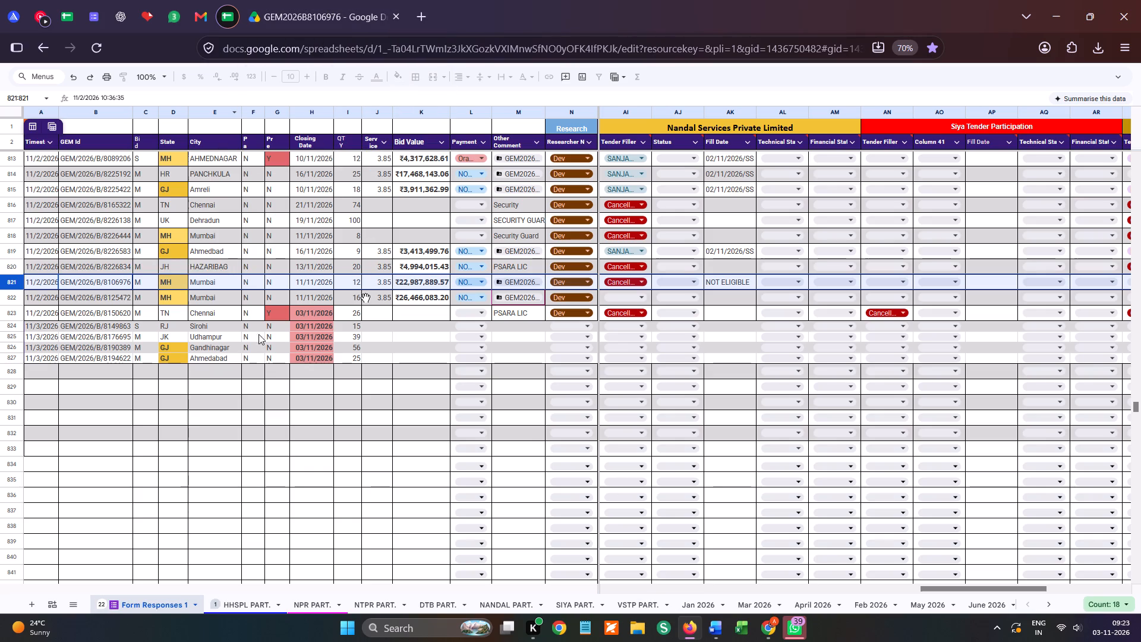
# Copy row 822's GeM ID, switch to the GeM bid listing in Chrome and run an exact bid search for GEM/2026/B/8125472.
pyautogui.click(11, 295)
pyautogui.click(109, 297)
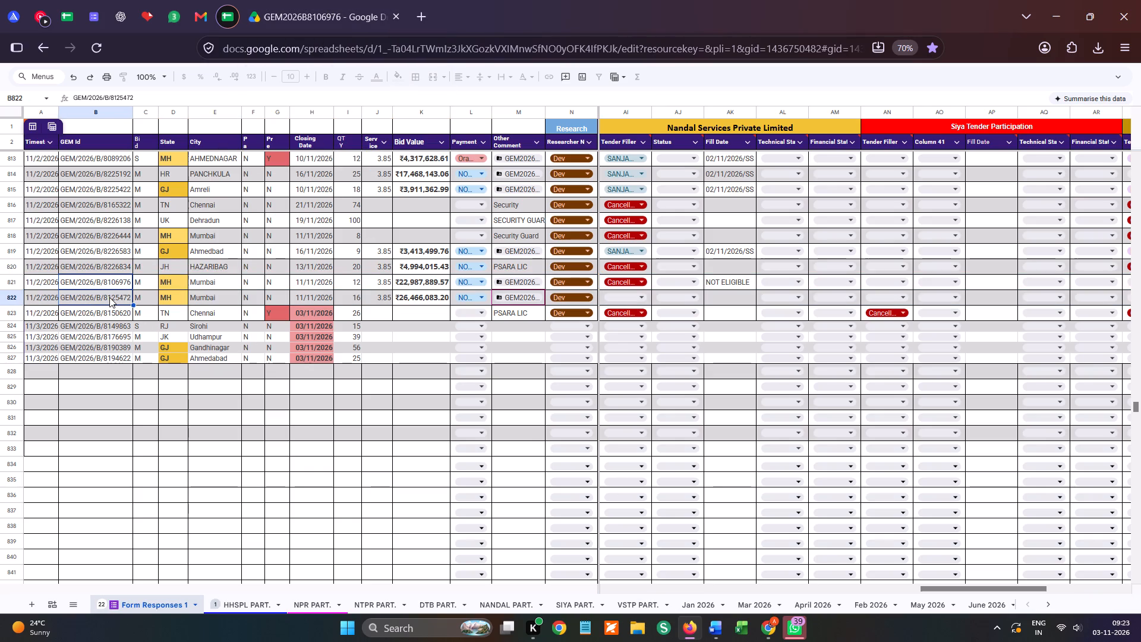
pyautogui.hotkey('ctrl', 'c')
pyautogui.hotkey('ctrl', 'c')
pyautogui.hotkey('ctrl', 'c')
pyautogui.hotkey('ctrl', 'c')
pyautogui.click(768, 634)
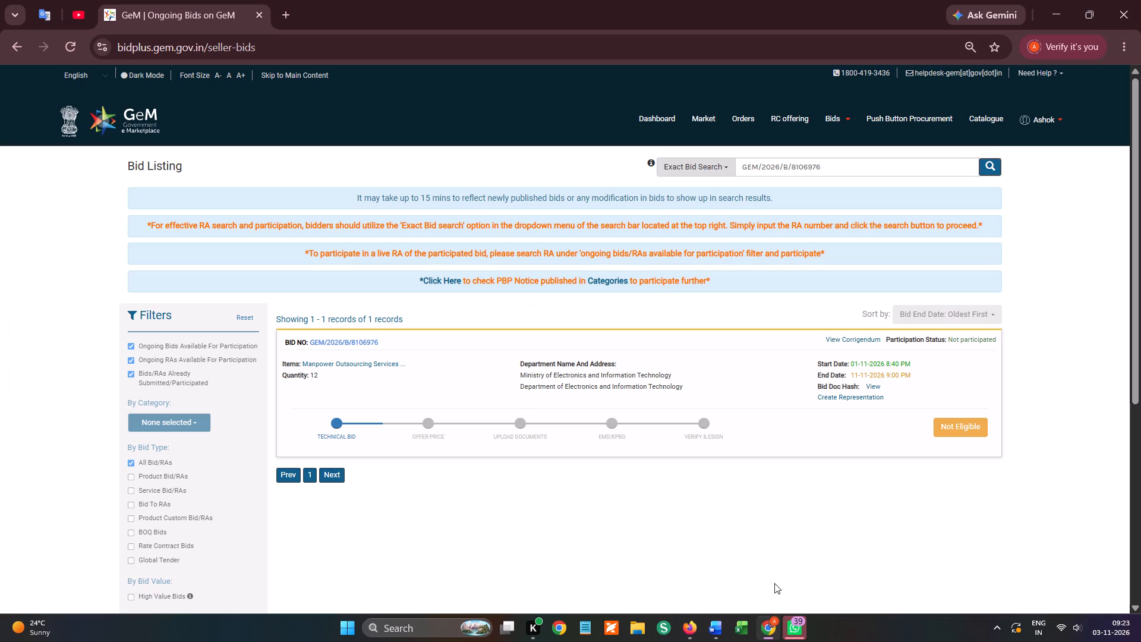
pyautogui.click(837, 172)
pyautogui.tripleClick(837, 169)
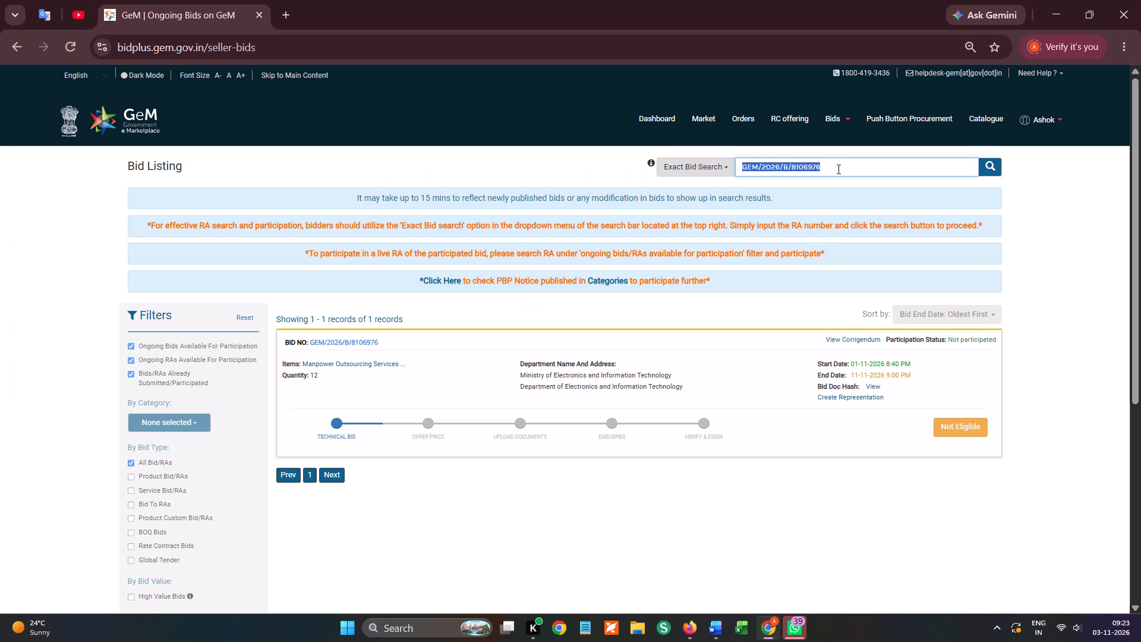
pyautogui.hotkey('ctrl', 'v')
pyautogui.click(995, 172)
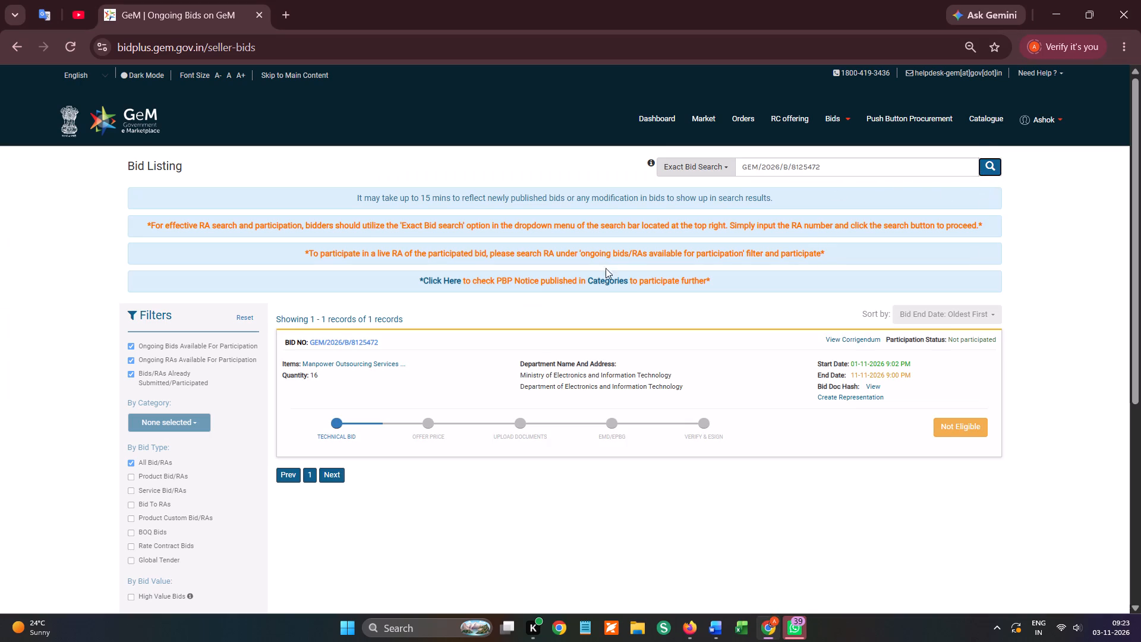
# Back in the Firefox tender sheet, mark row 822's Nandal Services filler as Cancelled and copy row 821's NOT ELIGIBLE into its Fill Date.
pyautogui.hotkey('alt', 'Tab')
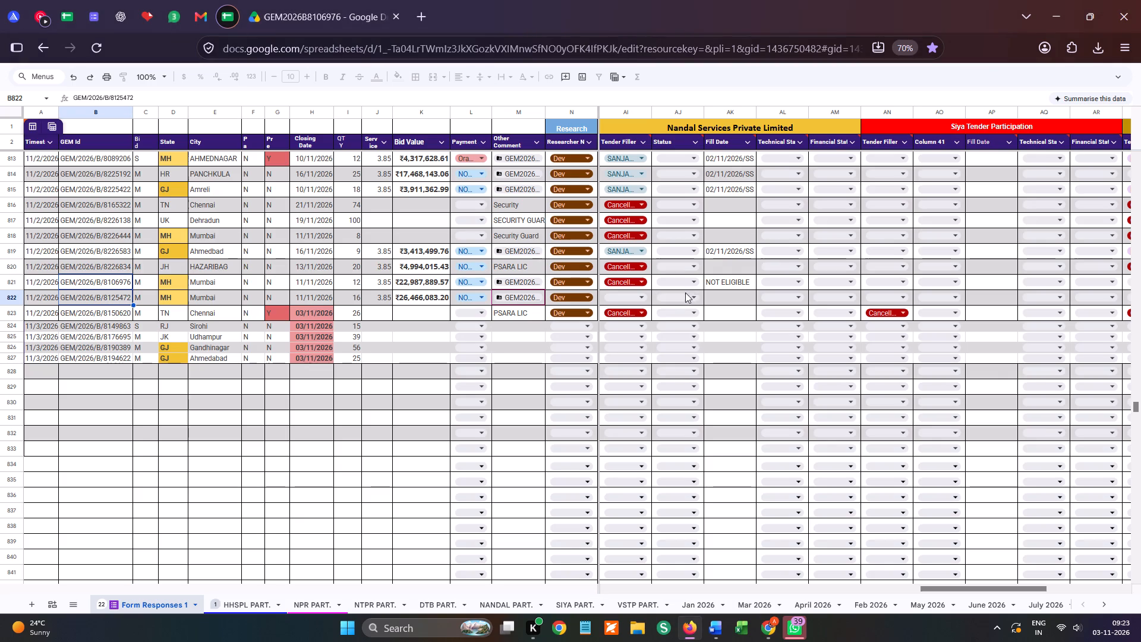
pyautogui.click(638, 297)
pyautogui.click(632, 345)
pyautogui.click(729, 279)
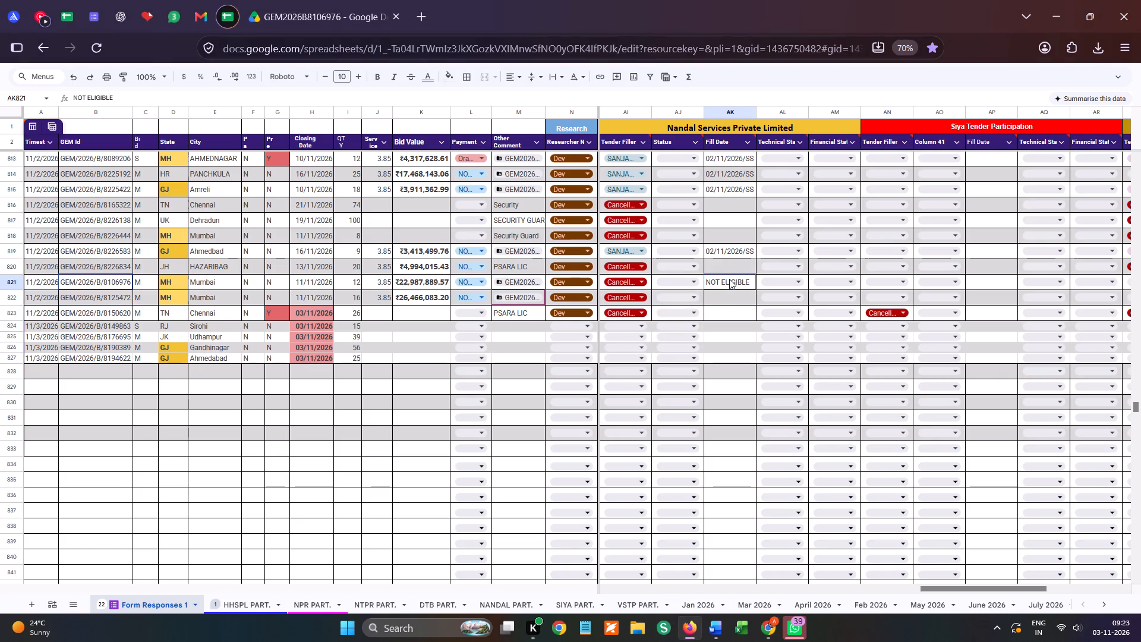
pyautogui.hotkey('ctrl', 'c')
pyautogui.click(727, 302)
pyautogui.hotkey('ctrl', 'v')
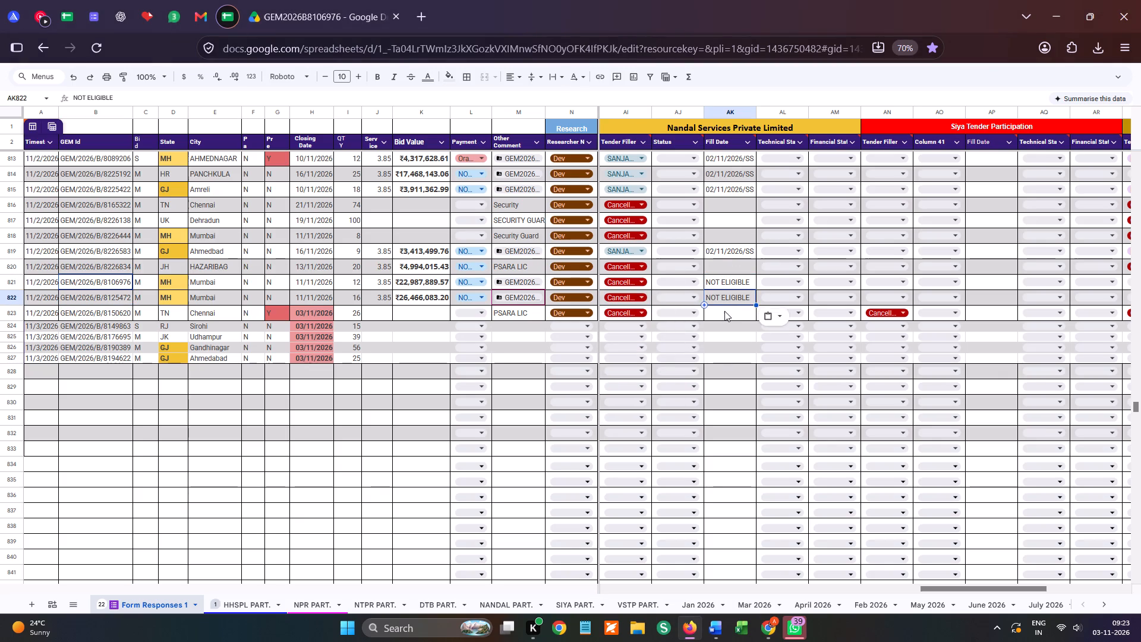
pyautogui.click(724, 311)
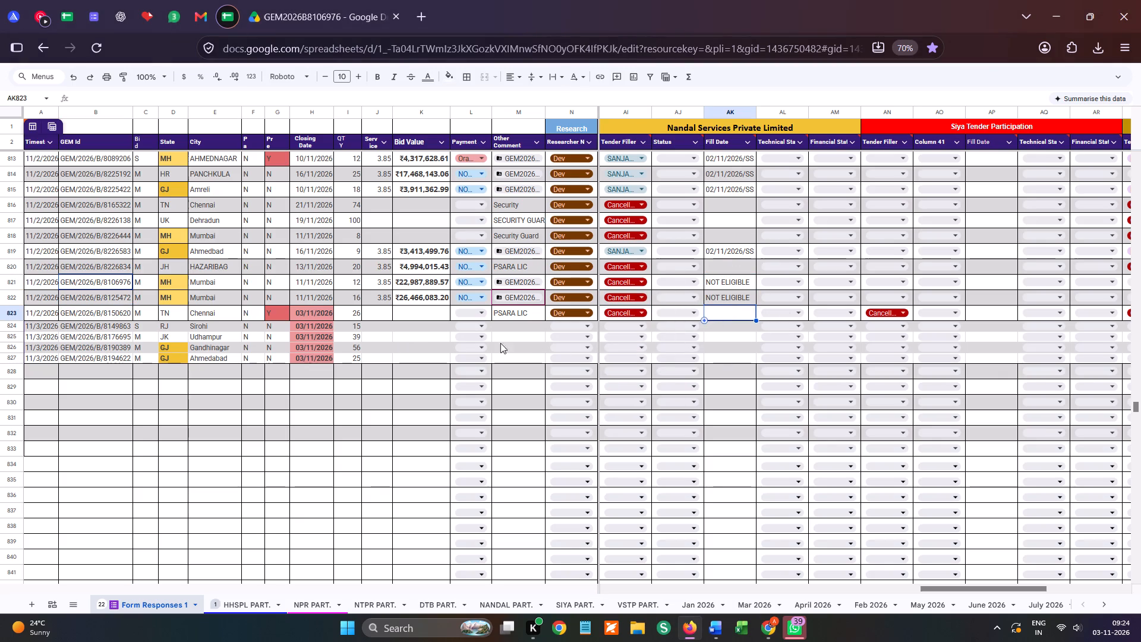
# Find the pre-bid tender in row 769 and set its Nandal Services tender filler to the SANJA… option.
pyautogui.click(723, 333)
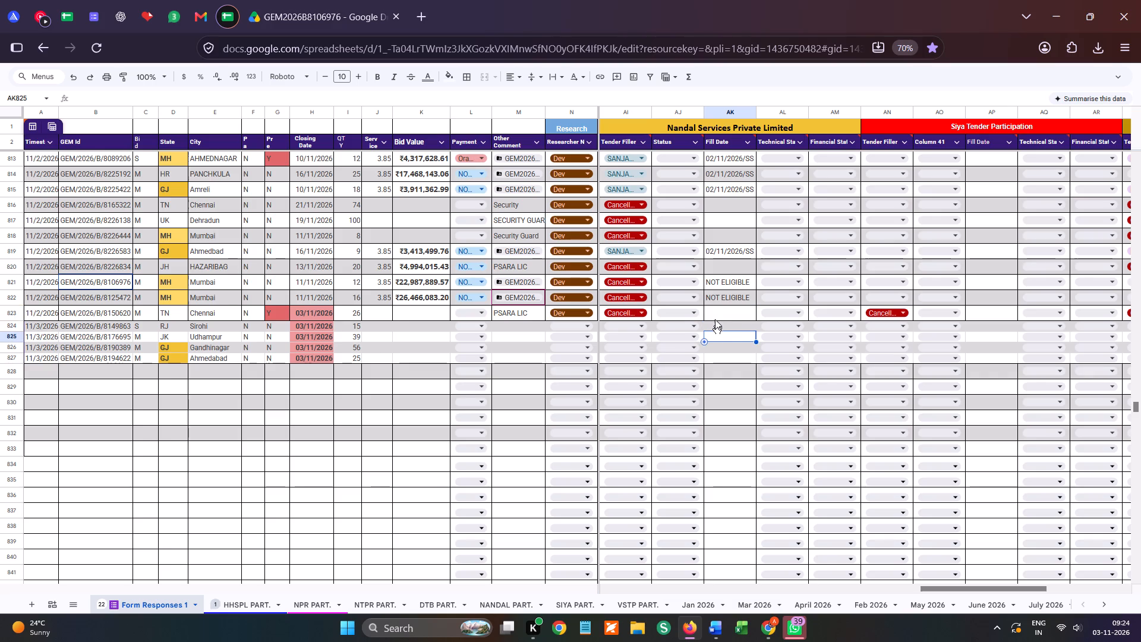
pyautogui.scroll(1, 715, 318)
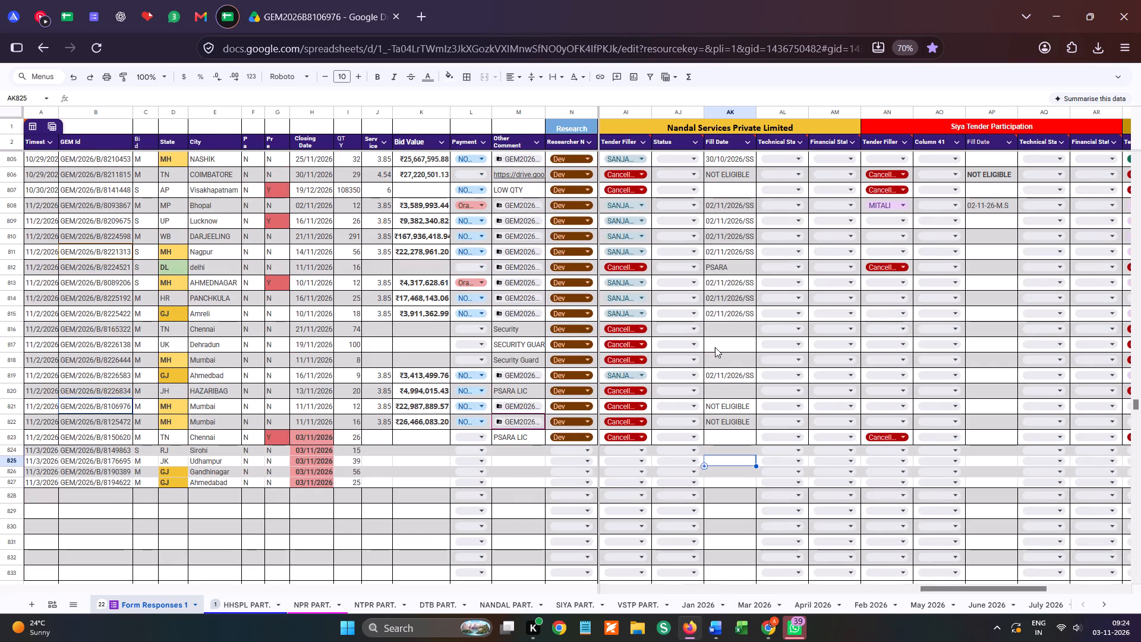
pyautogui.scroll(2, 717, 344)
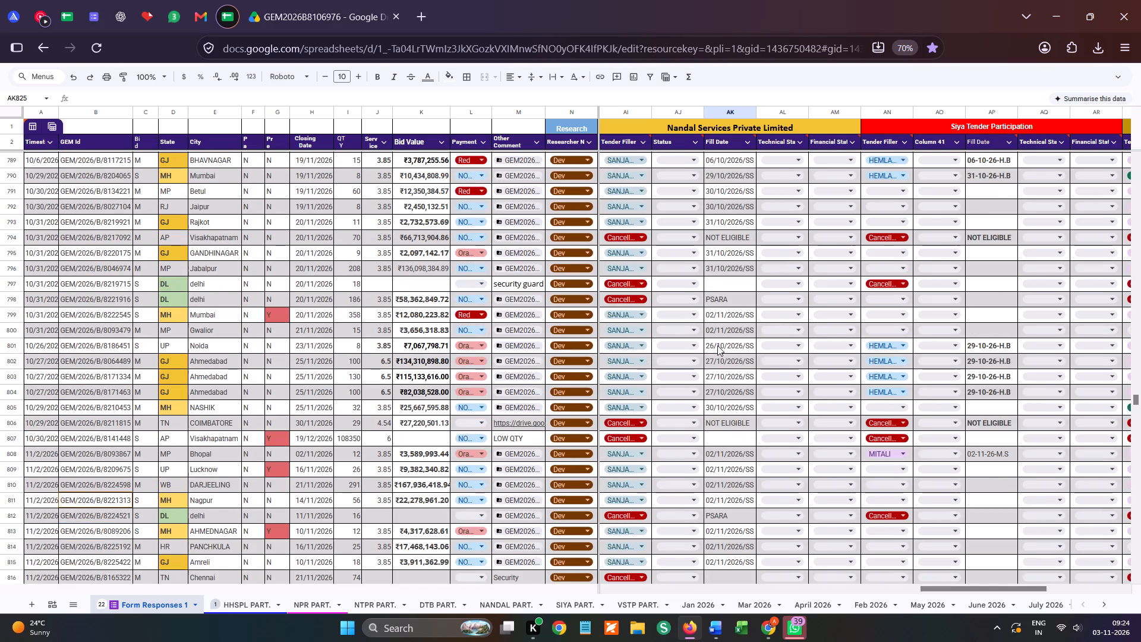
pyautogui.scroll(3, 717, 344)
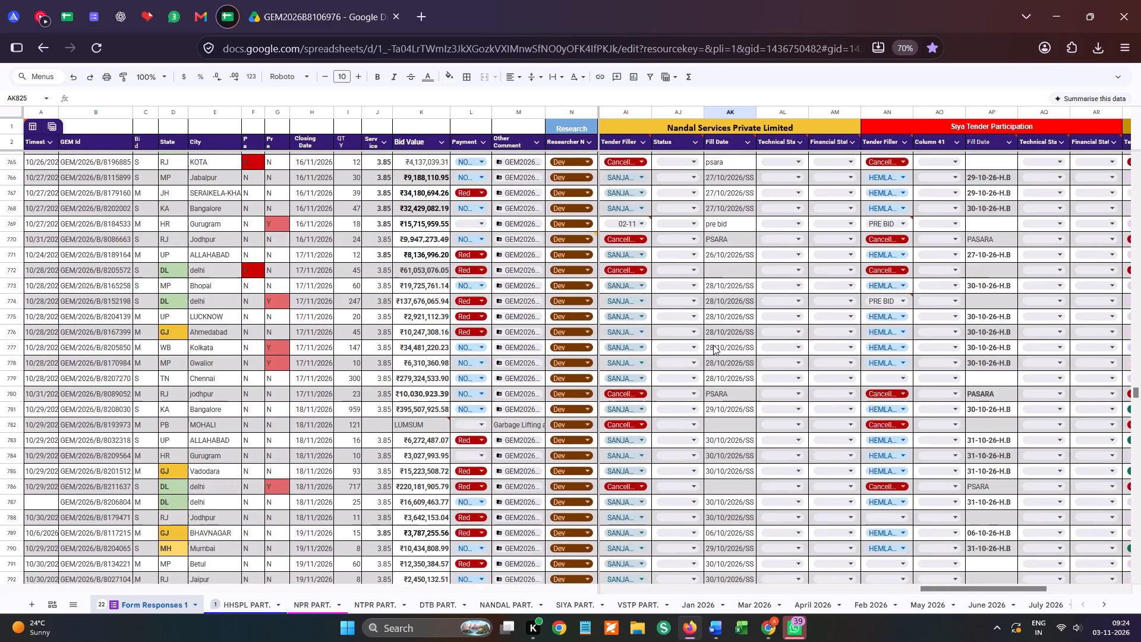
pyautogui.scroll(1, 713, 345)
pyautogui.click(722, 348)
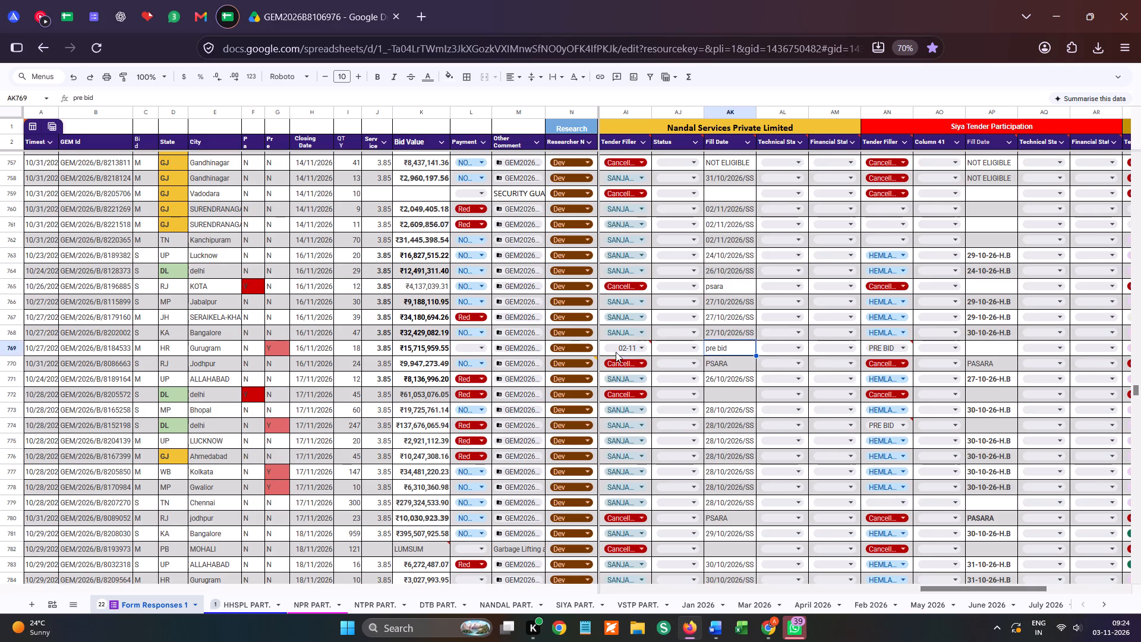
pyautogui.click(619, 348)
pyautogui.click(628, 361)
# Copy row 769's GeM ID, open its linked Drive folder and close the folder of tender 8106976.
pyautogui.click(6, 347)
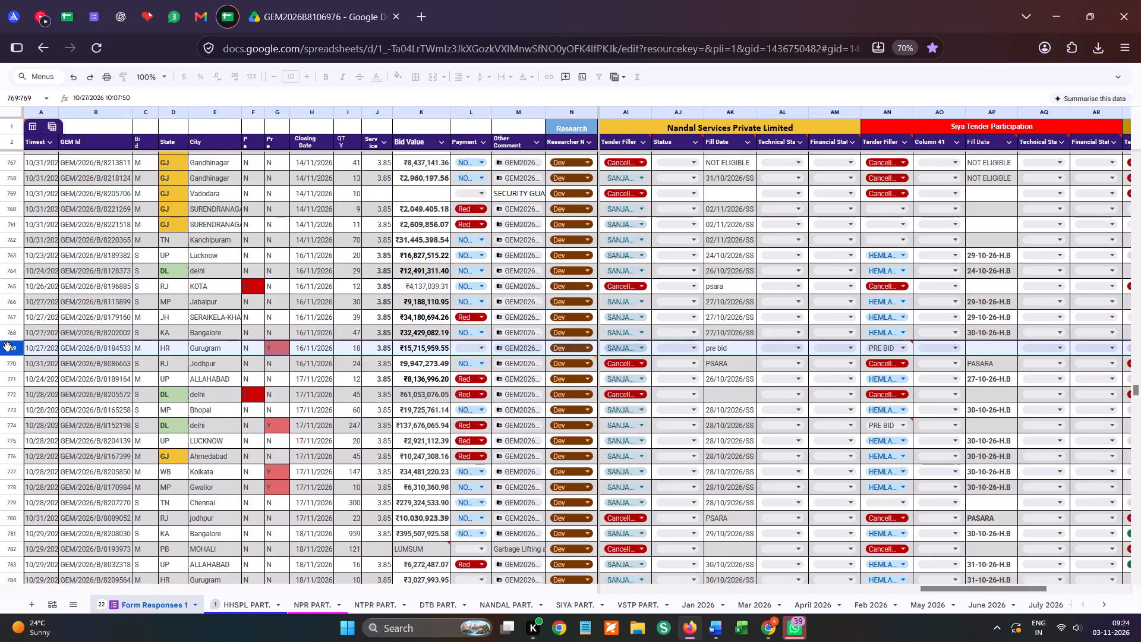
pyautogui.click(92, 350)
pyautogui.hotkey('ctrl', 'c')
pyautogui.hotkey('ctrl', 'c')
pyautogui.hotkey('ctrl', 'c')
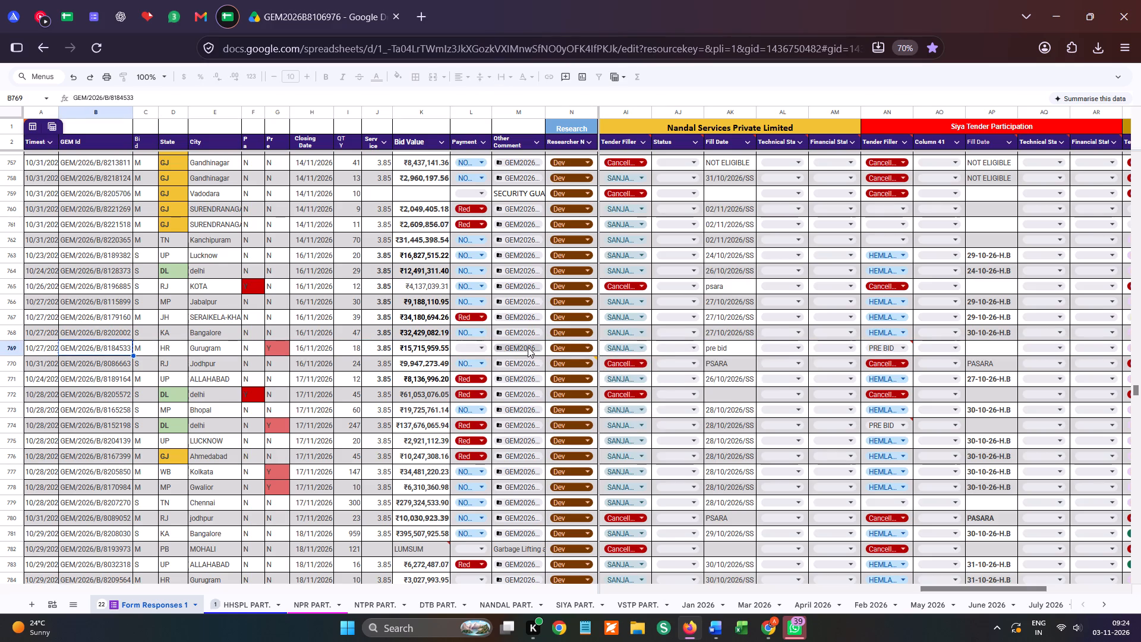
pyautogui.click(546, 364)
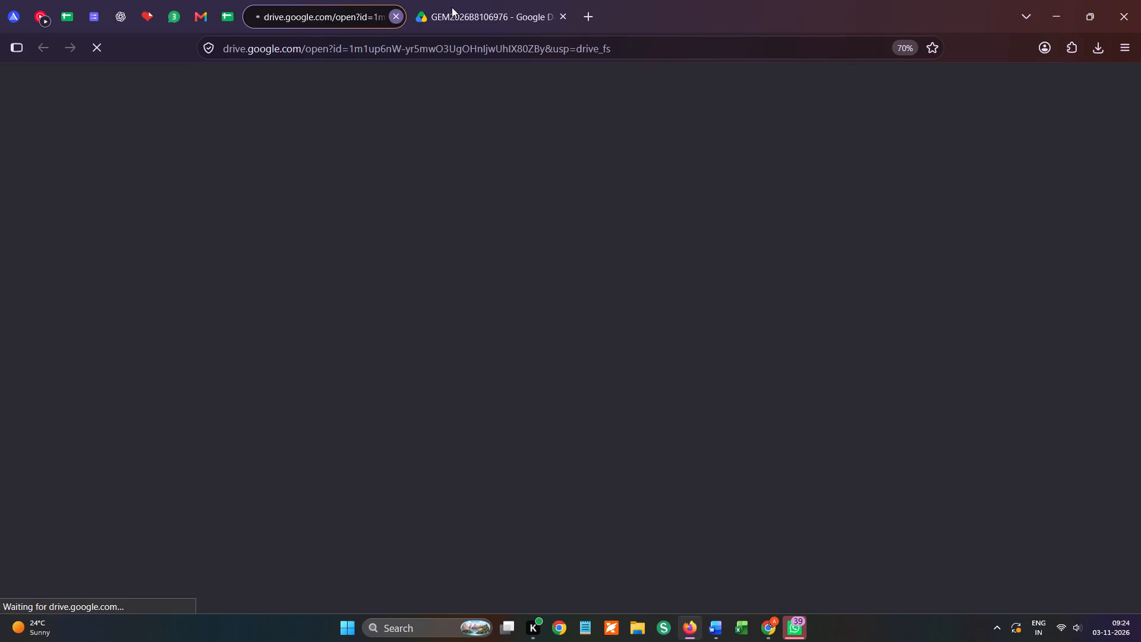
pyautogui.click(566, 23)
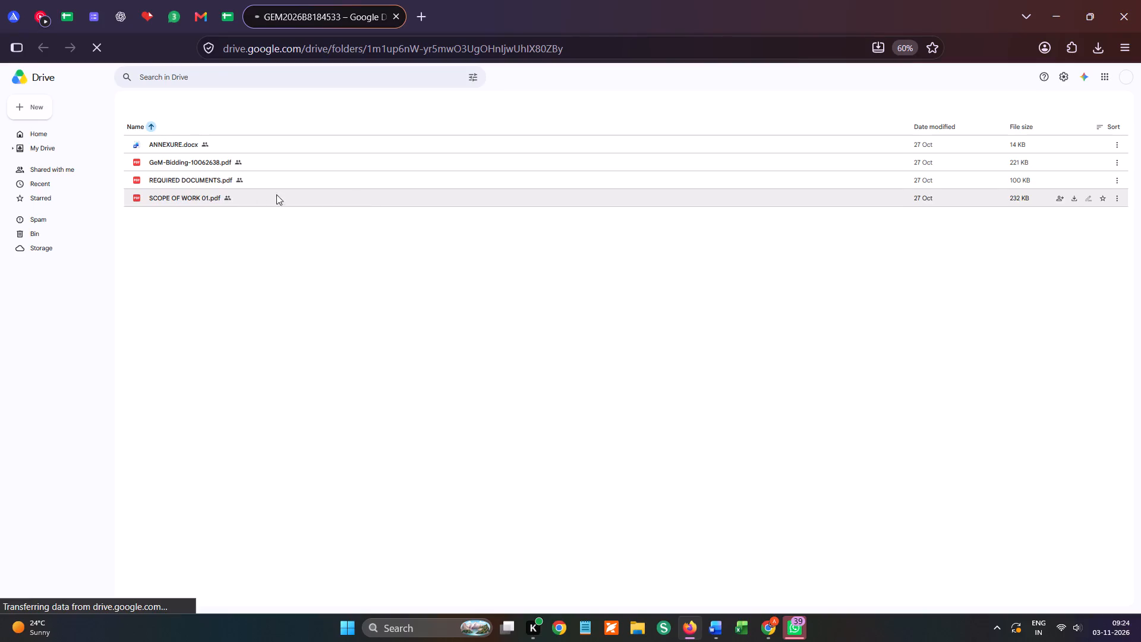
# Open REQUIRED DOCUMENTS.pdf in the GEM2026B8184533 folder, review the listed requirements and close the preview.
pyautogui.doubleClick(228, 201)
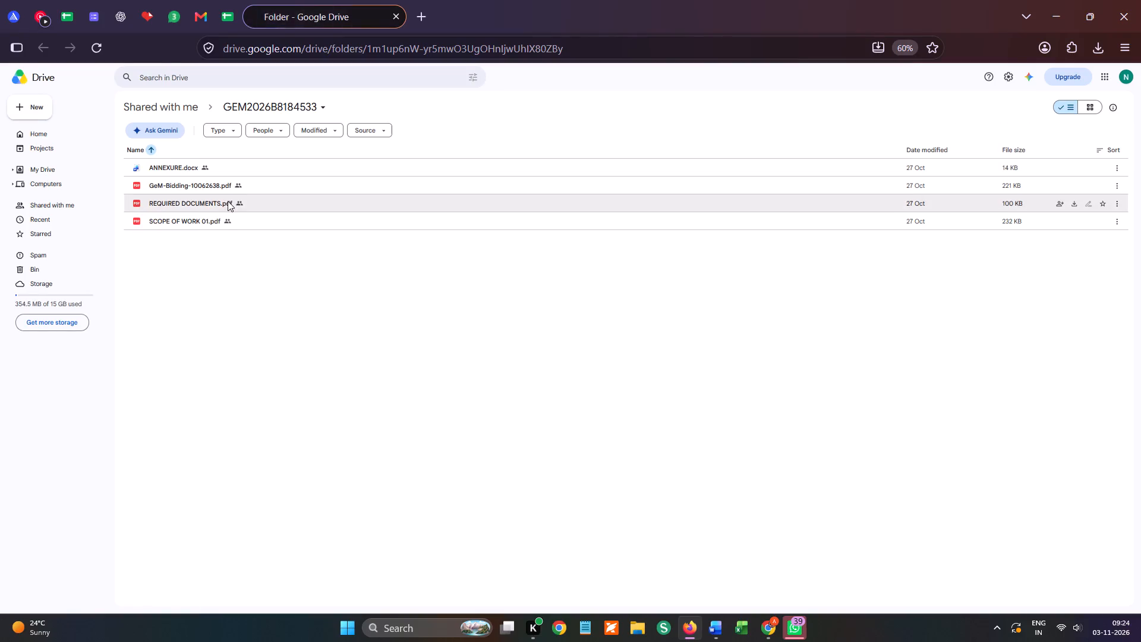
pyautogui.doubleClick(280, 253)
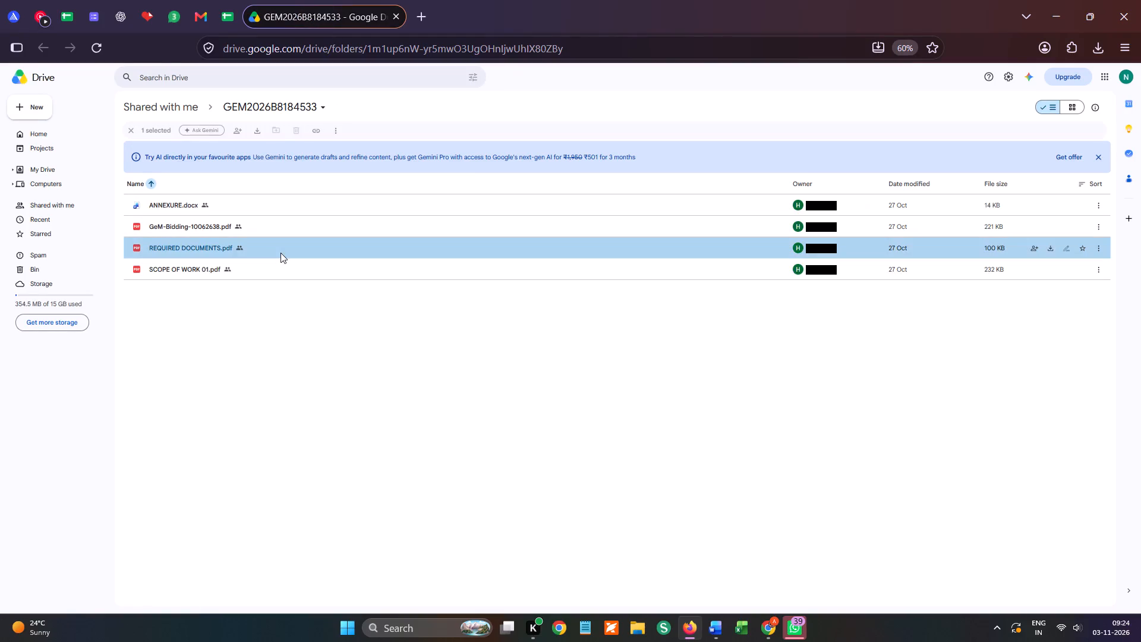
pyautogui.doubleClick(280, 253)
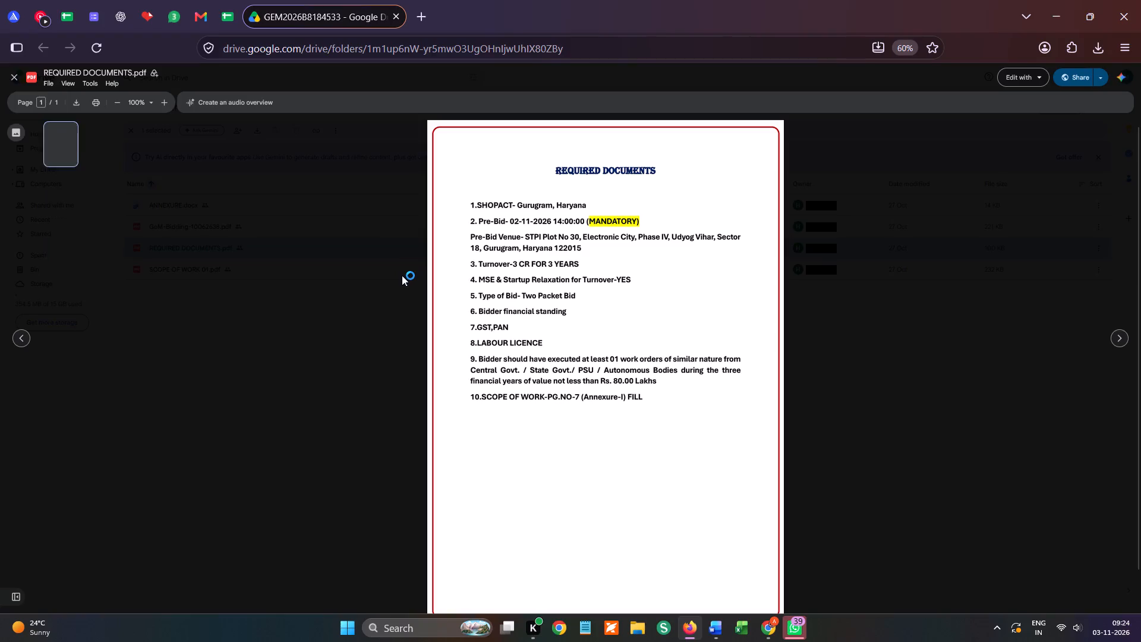
pyautogui.click(378, 263)
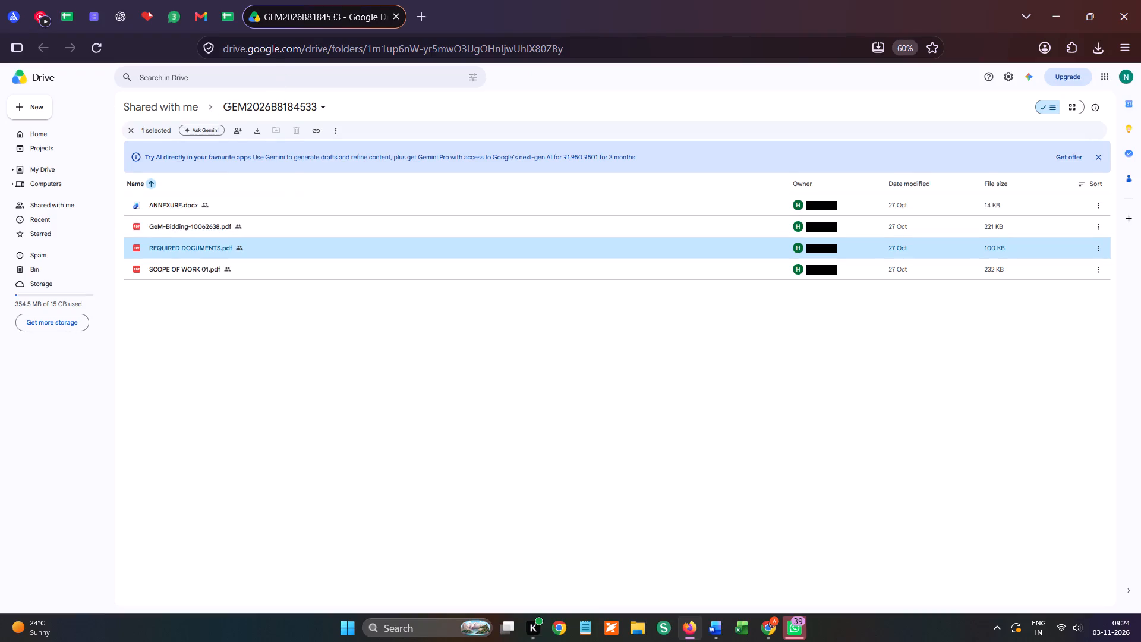
# Open ANNEXURE.docx from the same folder, read through the declaration and close it.
pyautogui.doubleClick(204, 209)
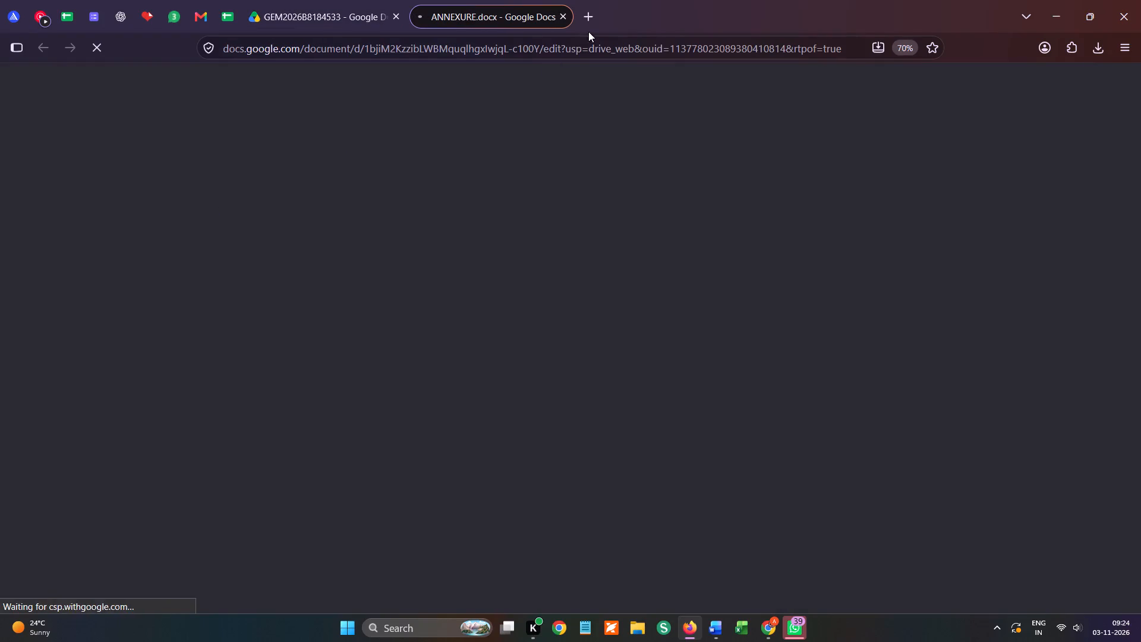
pyautogui.scroll(-7, 669, 170)
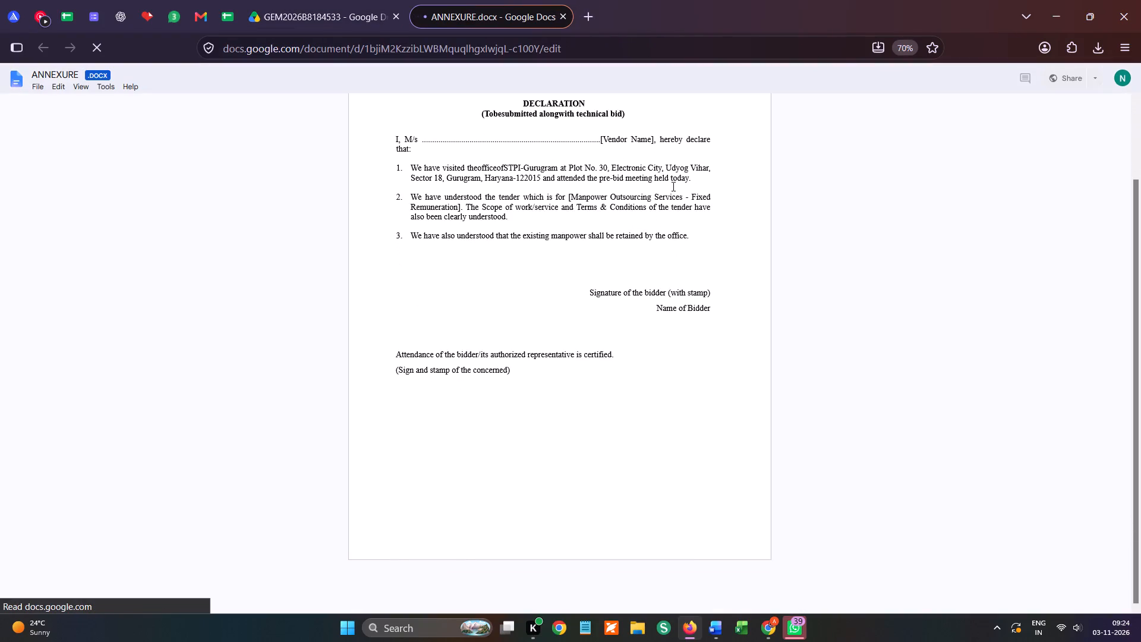
pyautogui.scroll(-8, 672, 186)
pyautogui.scroll(7, 654, 216)
pyautogui.scroll(-7, 655, 215)
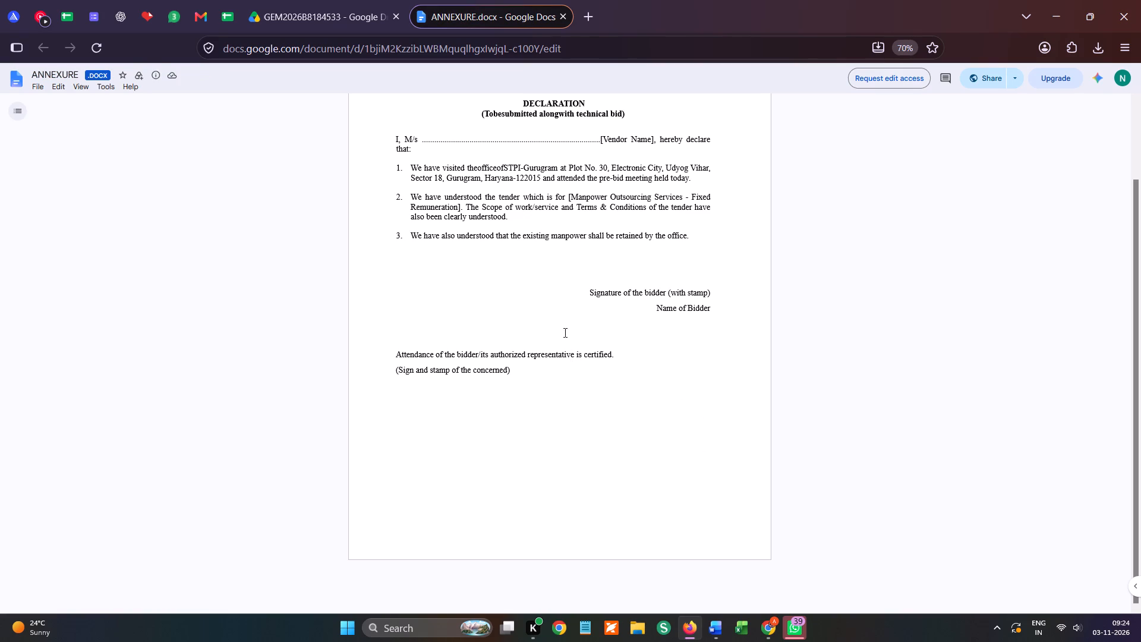
pyautogui.scroll(3, 505, 195)
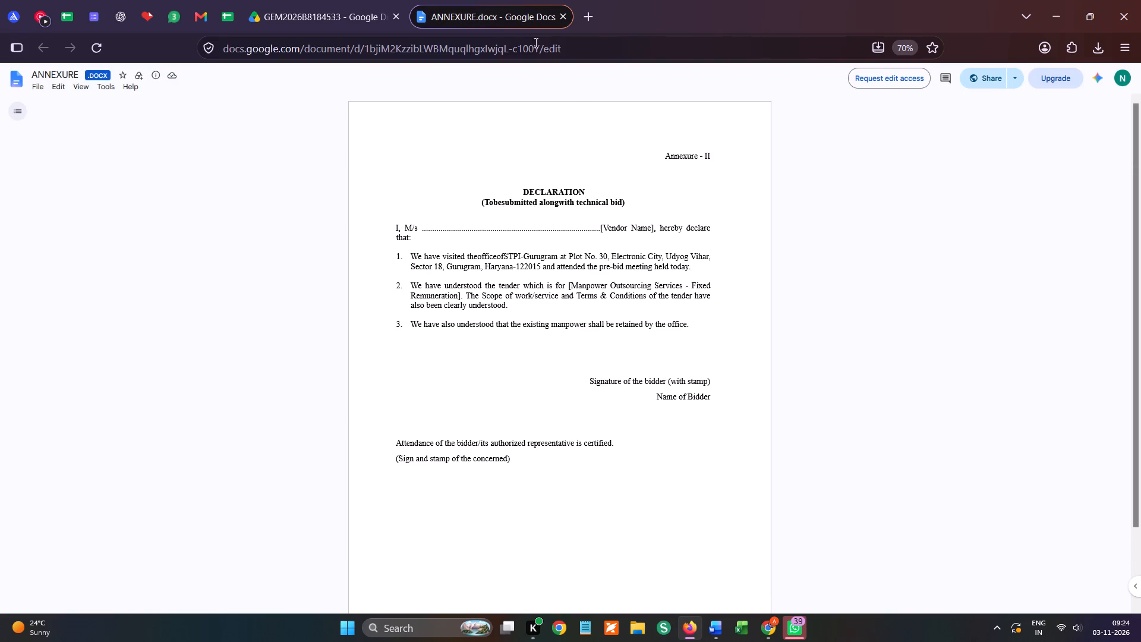
pyautogui.click(559, 17)
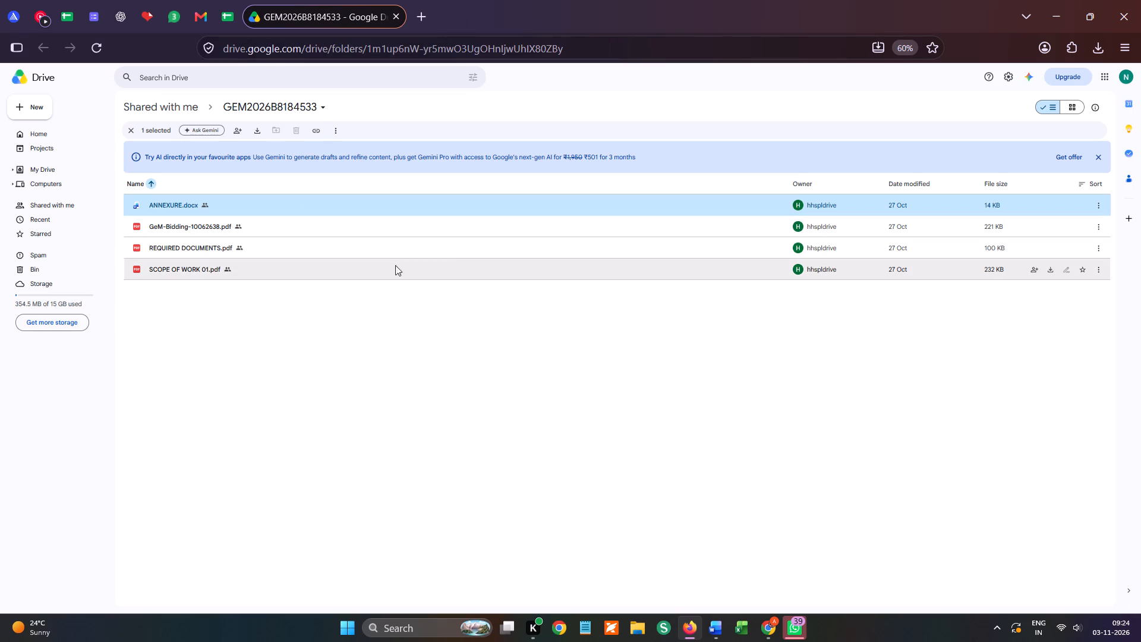
# Download SCOPE OF WORK 01.pdf from the GEM2026B8184533 folder.
pyautogui.click(1051, 268)
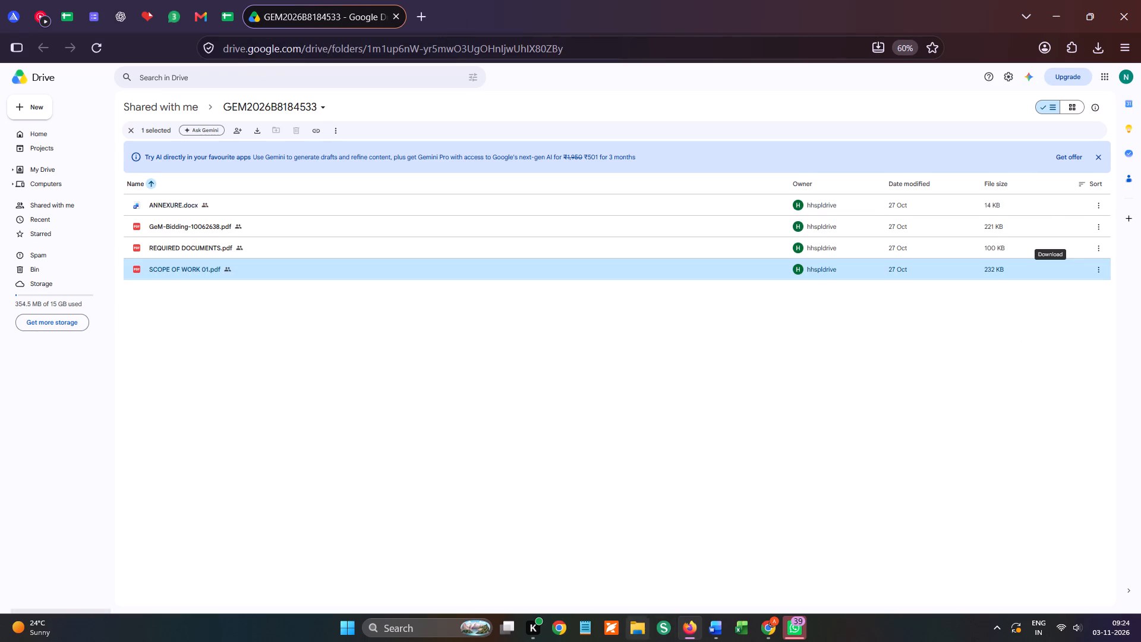
# Switch to the GeM bid listing in Chrome and run an exact bid search for GEM/2026/B/8184533.
pyautogui.click(765, 625)
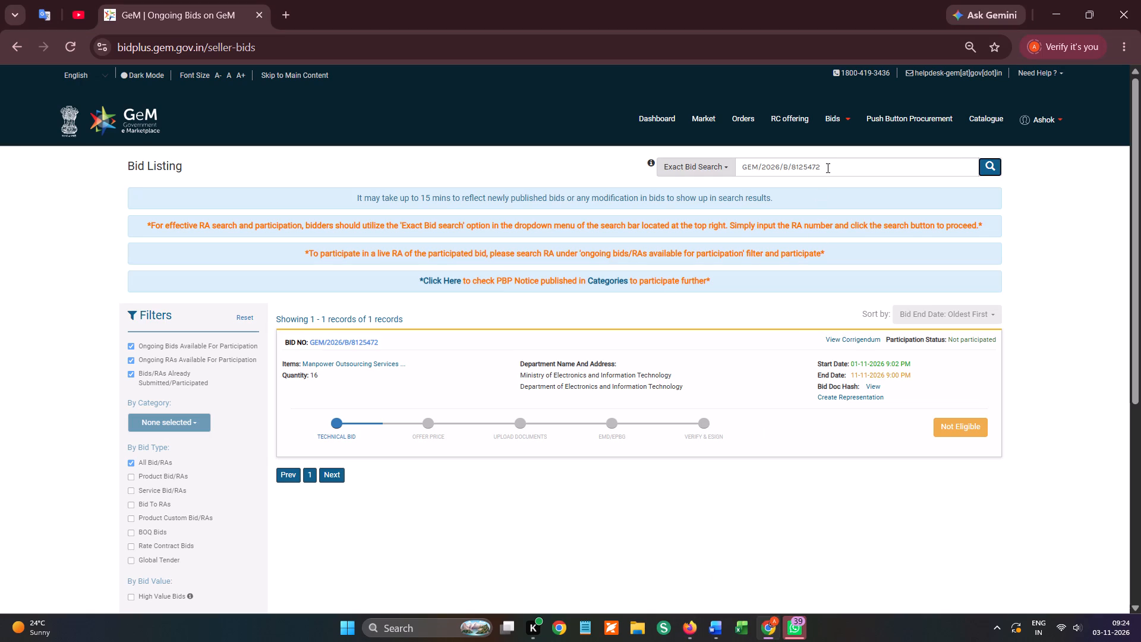
pyautogui.tripleClick(830, 164)
pyautogui.hotkey('ctrl', 'v')
pyautogui.click(985, 165)
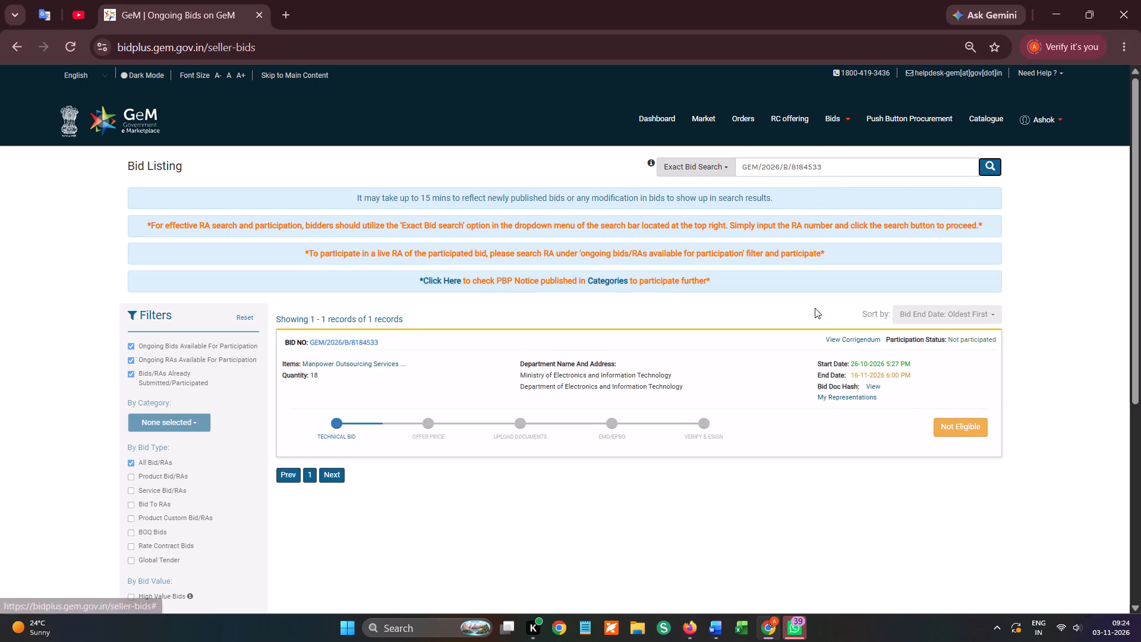
# Reopen the GeM bid listing, run an exact bid search for GEM/2026/B/8184533 and check its eligibility details.
pyautogui.hotkey('alt', 'Tab')
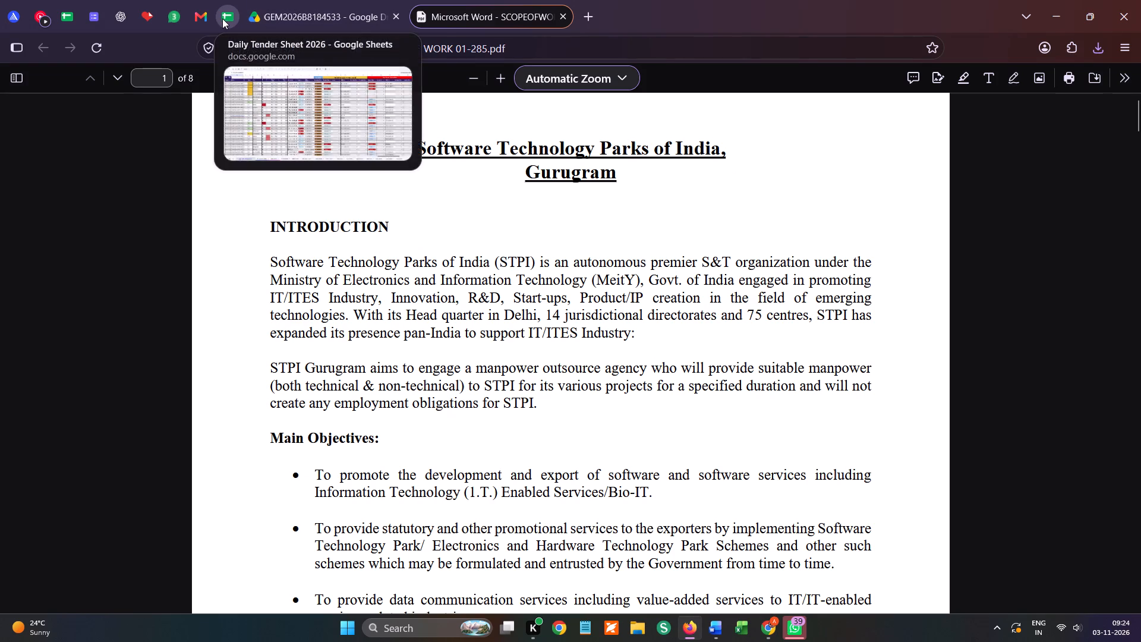
pyautogui.hotkey('alt', 'Tab')
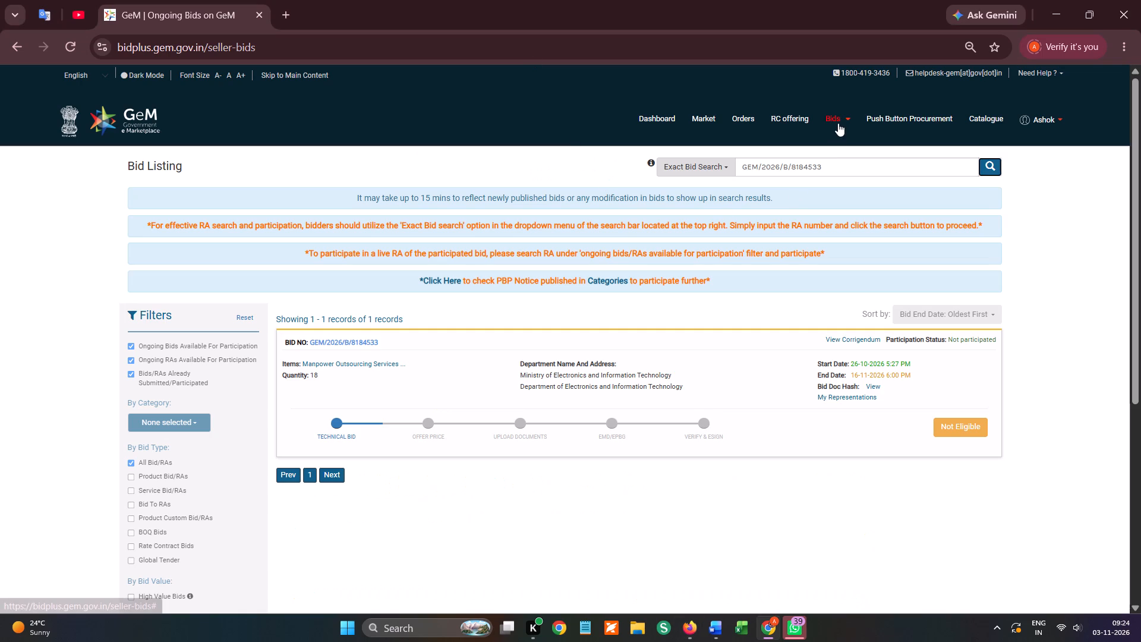
pyautogui.click(855, 140)
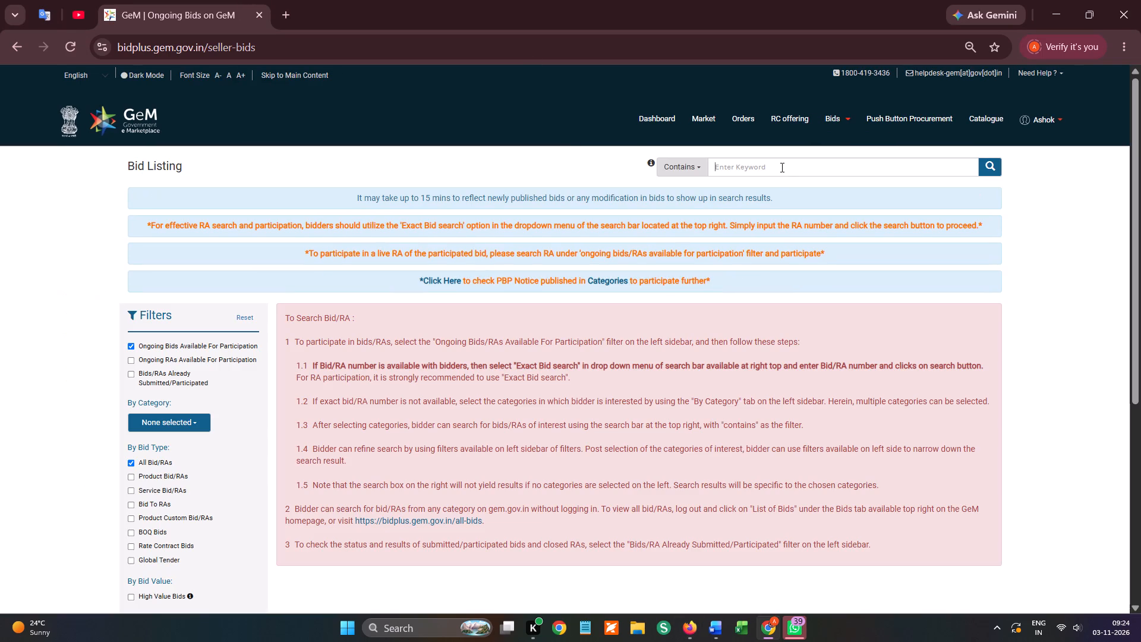
pyautogui.click(781, 167)
pyautogui.hotkey('ctrl', 'v')
pyautogui.click(648, 175)
pyautogui.click(685, 168)
pyautogui.click(714, 229)
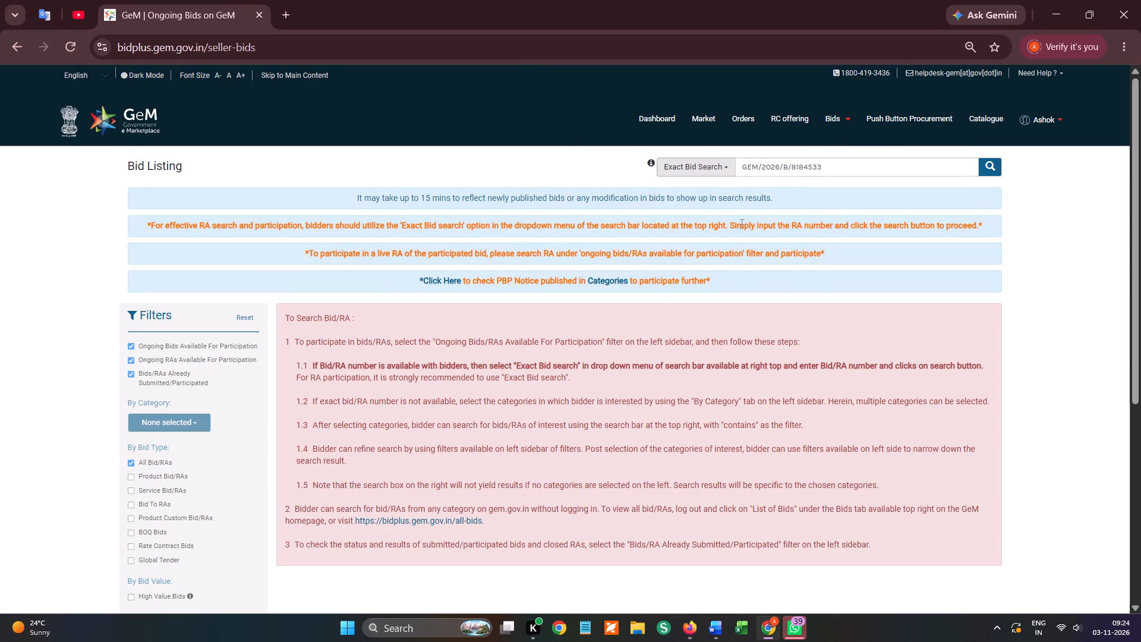
pyautogui.click(992, 165)
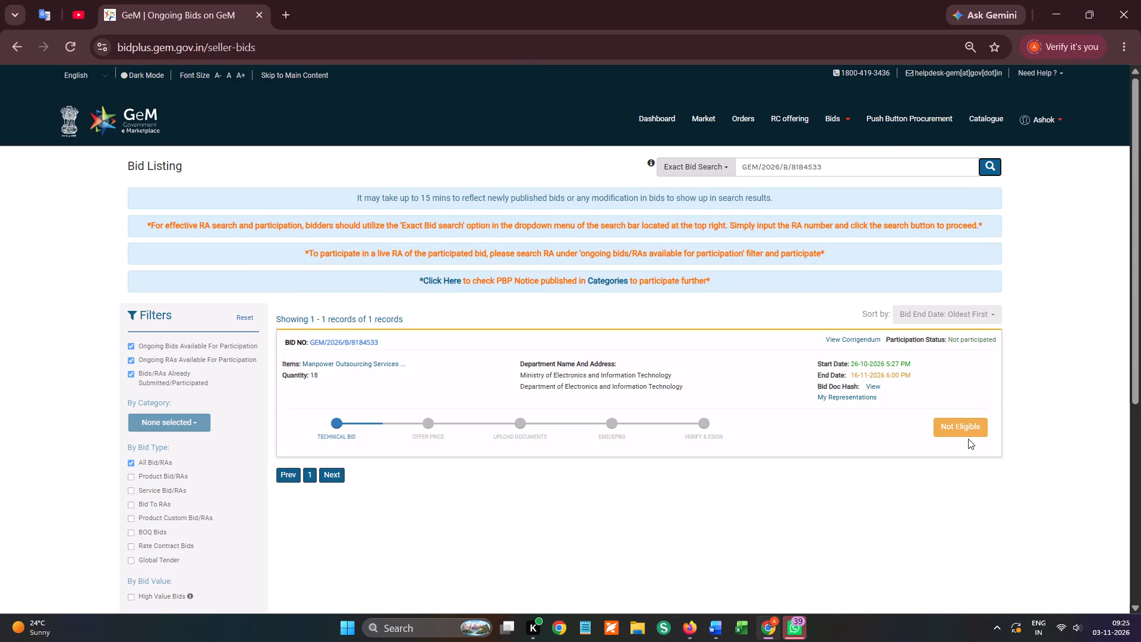
pyautogui.click(968, 430)
pyautogui.click(614, 410)
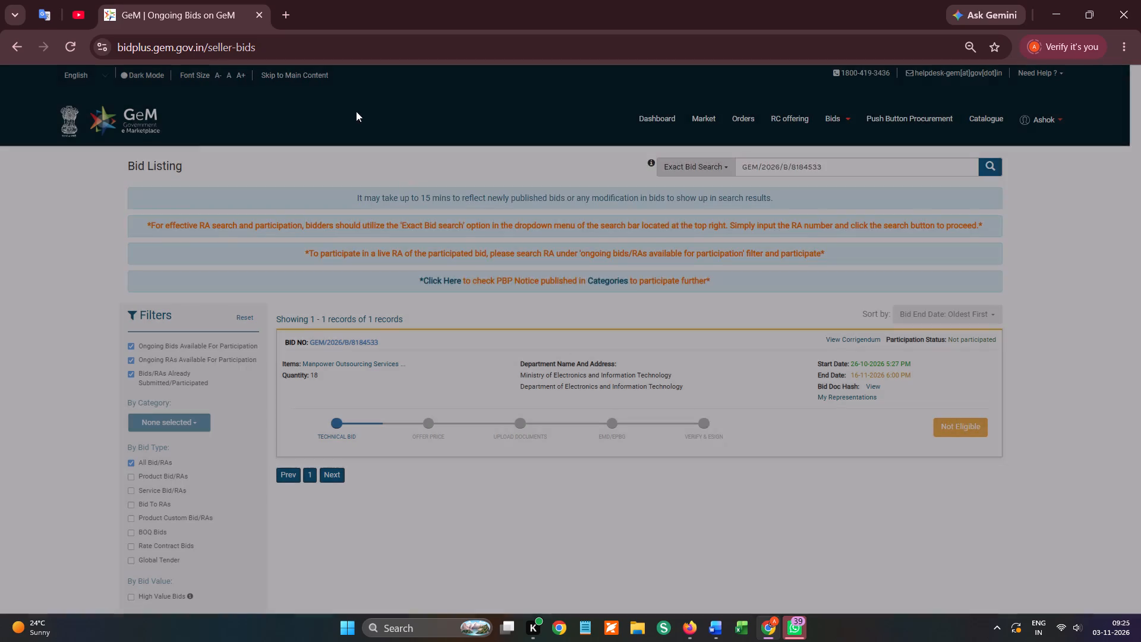
# Copy bid number GEM/2026/B/8197859 from the Daily Tender Sheet, run an exact search for it on GeM and check its eligibility details.
pyautogui.hotkey('alt', 'Tab')
pyautogui.click(230, 16)
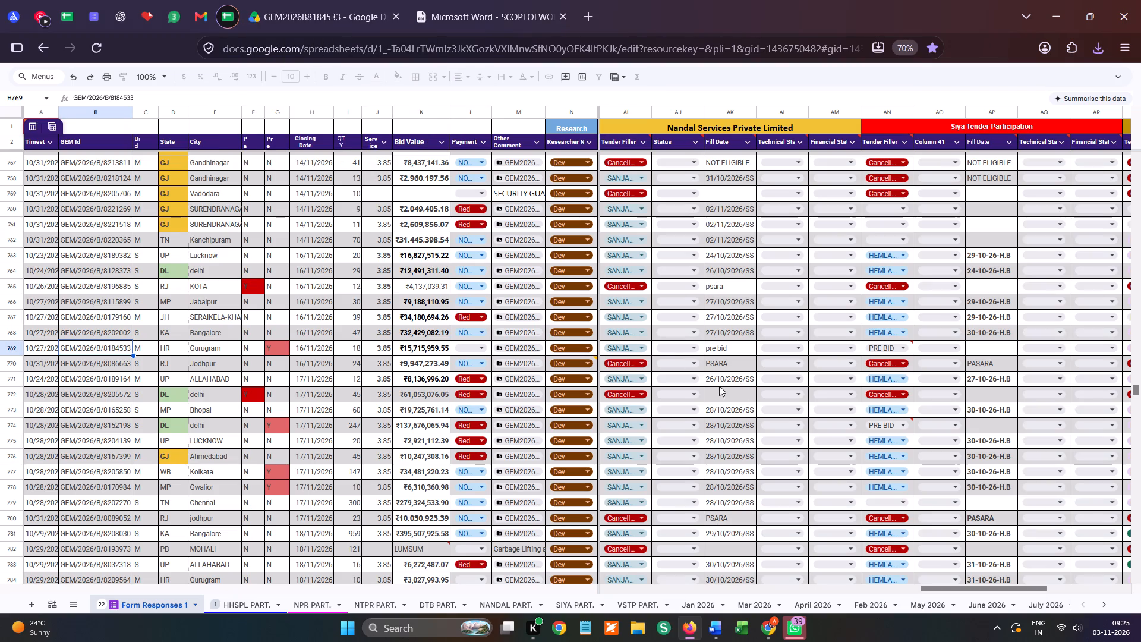
pyautogui.scroll(1, 730, 338)
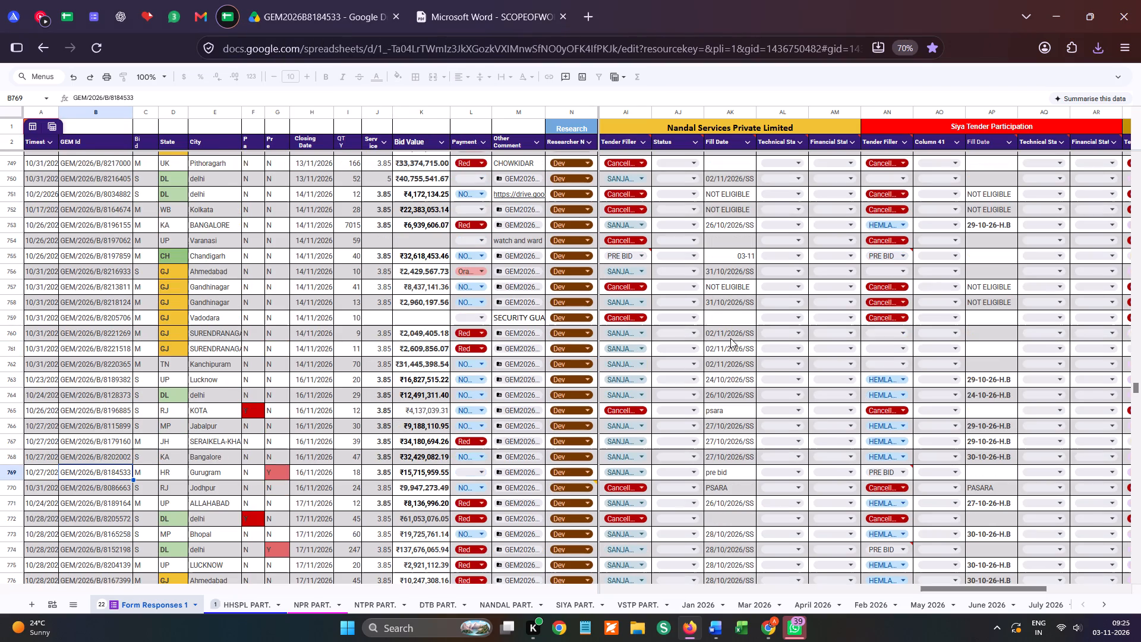
pyautogui.click(130, 256)
pyautogui.hotkey('ctrl', 'c')
pyautogui.hotkey('ctrl', 'c')
pyautogui.hotkey('alt', 'Tab')
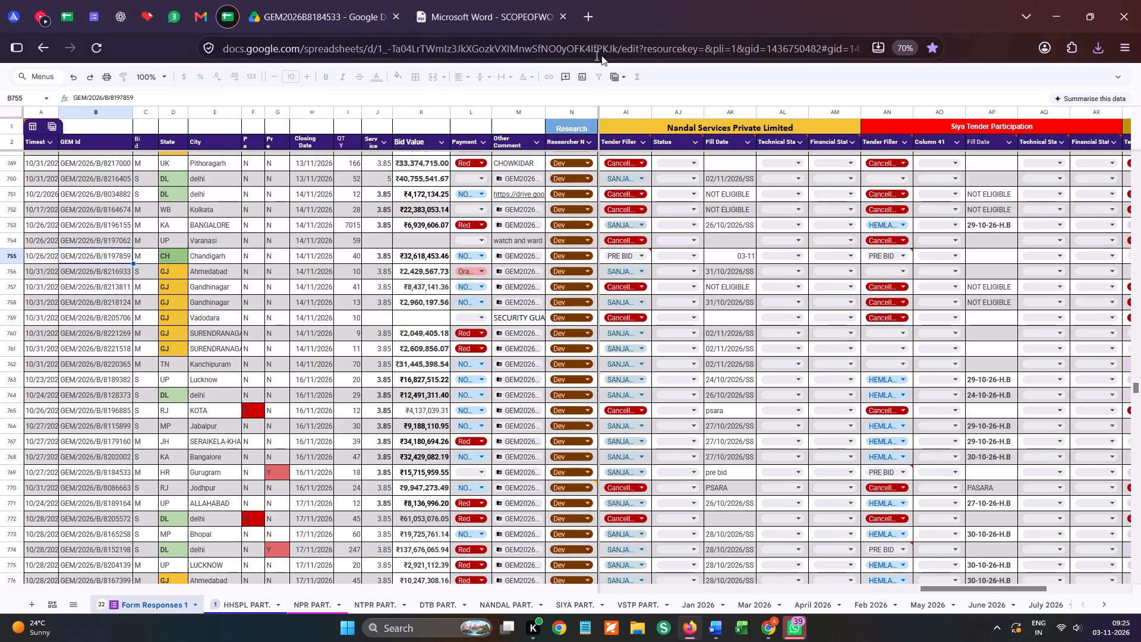
pyautogui.tripleClick(850, 169)
pyautogui.hotkey('ctrl', 'v')
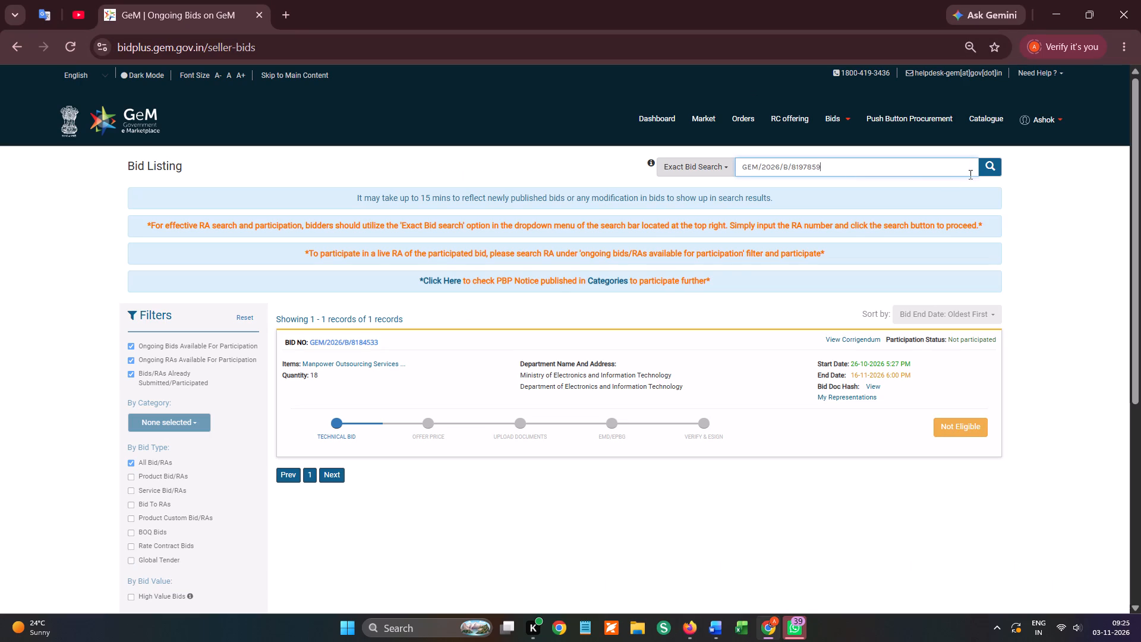
pyautogui.click(981, 165)
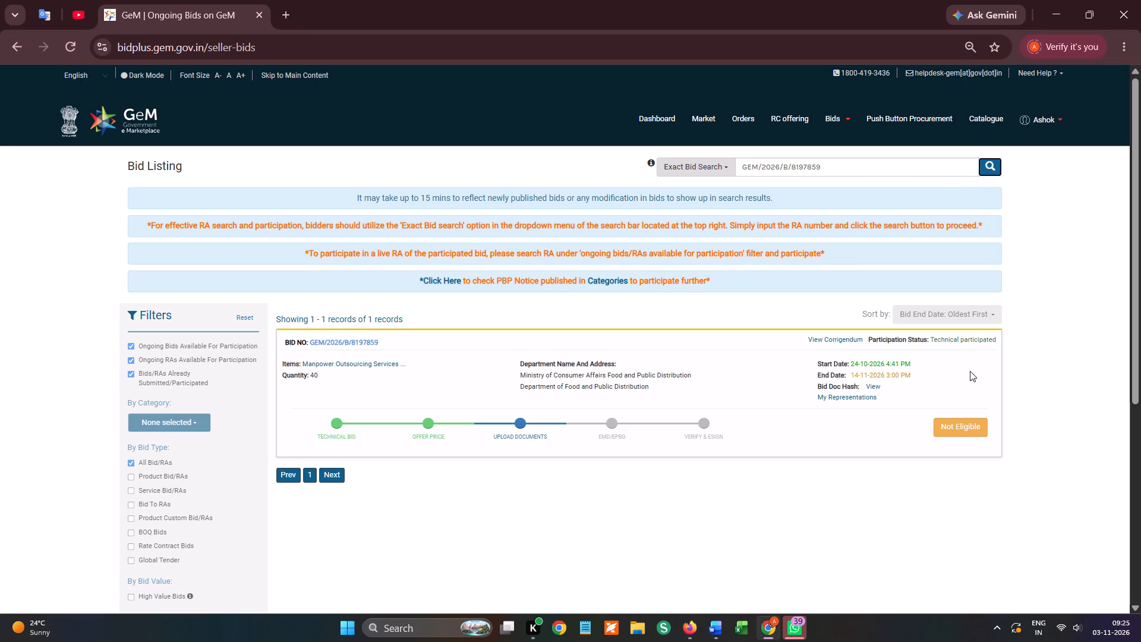
pyautogui.click(959, 424)
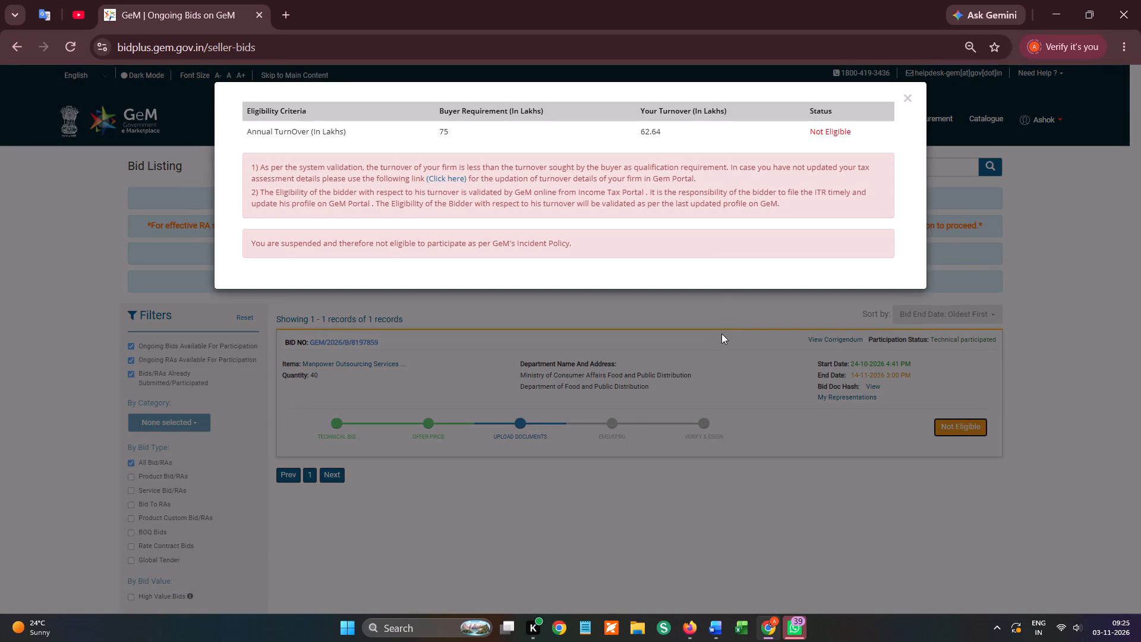
pyautogui.click(721, 333)
# Switch to Firefox and close the GEM2026B8184533 Drive folder and the scope of work PDF.
pyautogui.hotkey('alt', 'Tab')
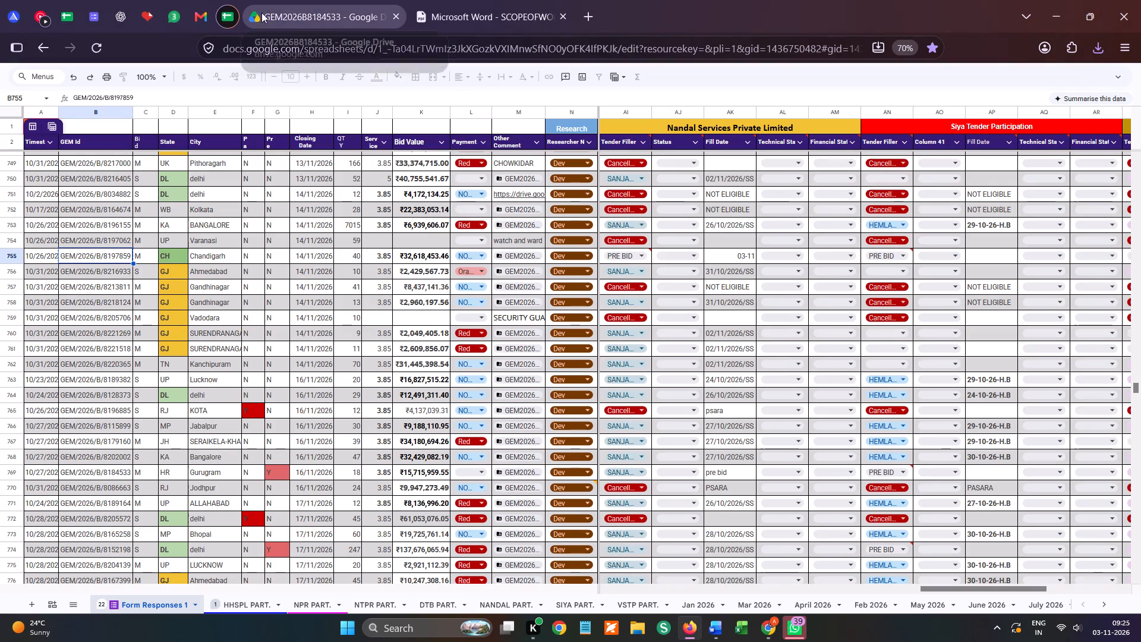
pyautogui.doubleClick(394, 20)
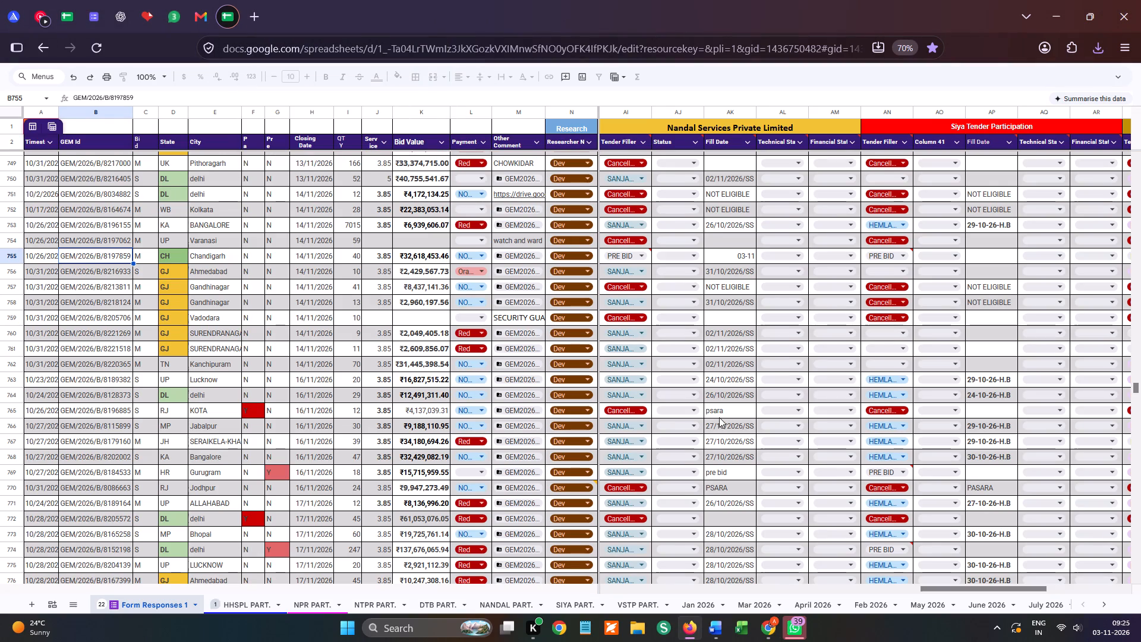
# Enter 02-11 as the Nandal Services Private Limited tender filler for bid GEM/2026/B/8184533.
pyautogui.click(622, 470)
pyautogui.moveTo(645, 471); pyautogui.dragTo(590, 466)
pyautogui.write('02-11')
pyautogui.click(720, 495)
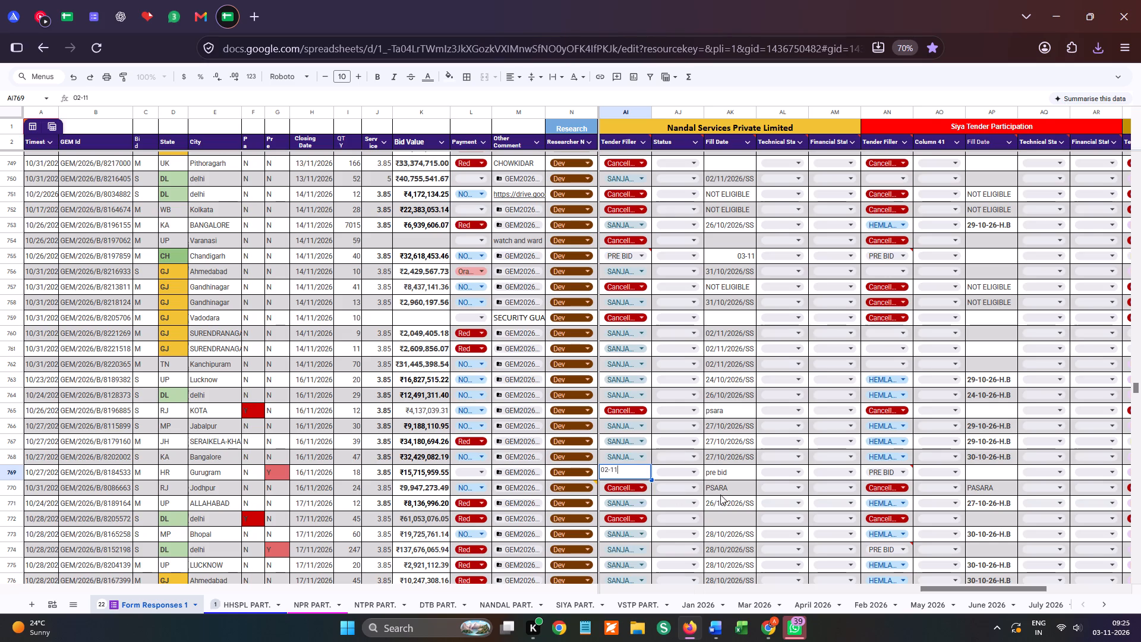
# Look through the remaining tender rows down to the newest entries, examining the Nandal Services tender filler and fill date columns.
pyautogui.scroll(-1, 756, 474)
pyautogui.scroll(-1, 735, 380)
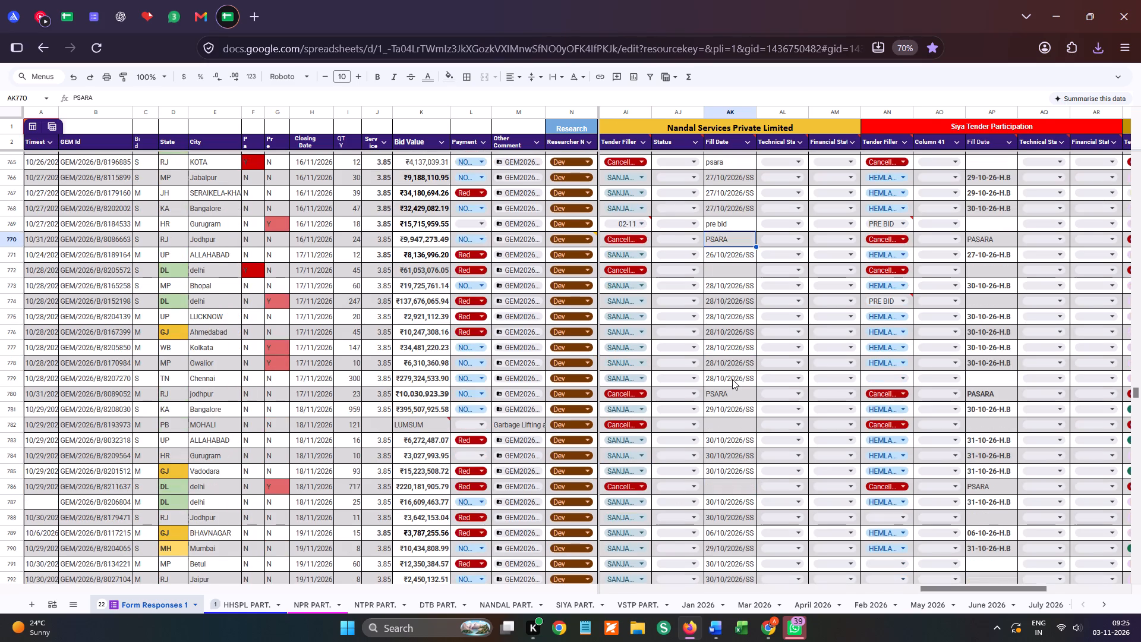
pyautogui.scroll(-5, 731, 379)
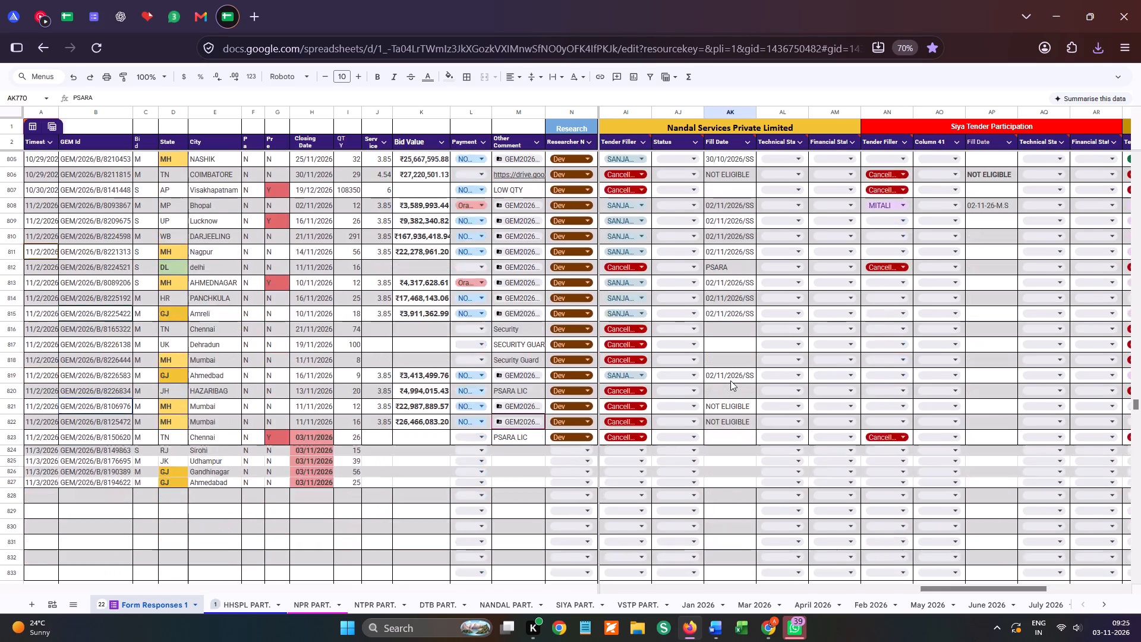
pyautogui.scroll(-2, 730, 380)
# Switch to Chrome, log out of the GeM account, reload the logout page and close its tab.
pyautogui.hotkey('alt', 'Tab')
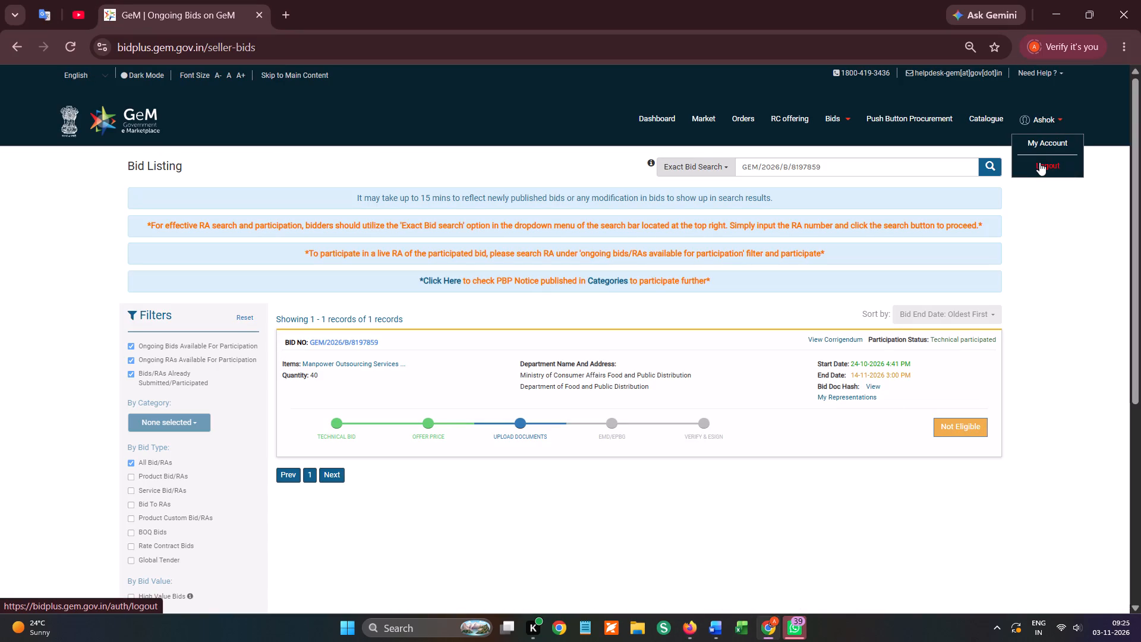
pyautogui.click(1041, 163)
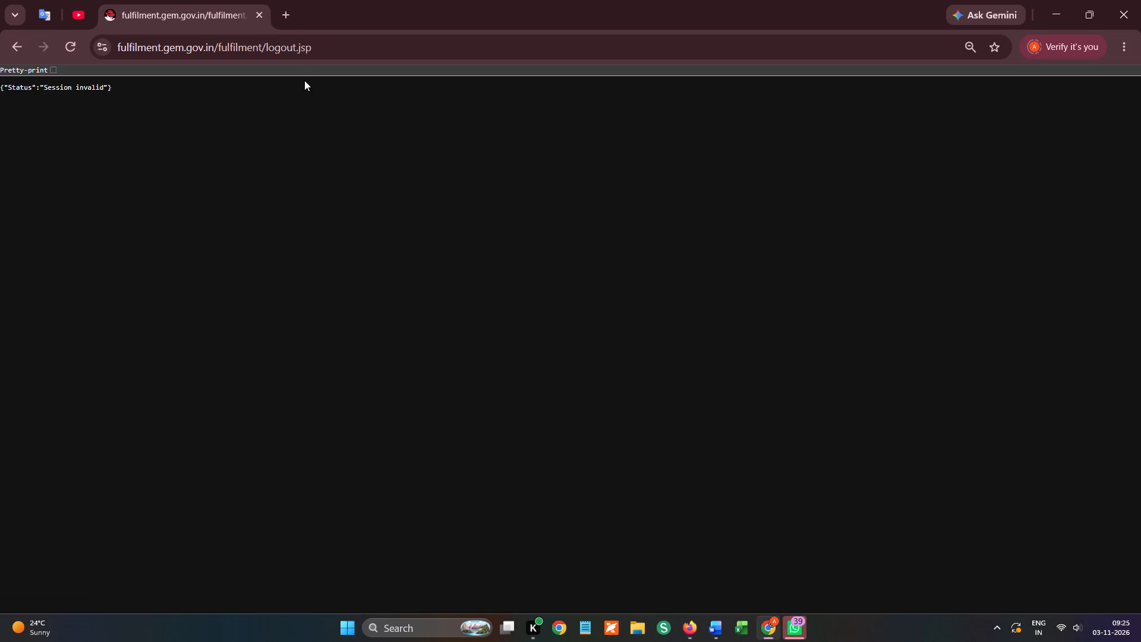
pyautogui.click(71, 52)
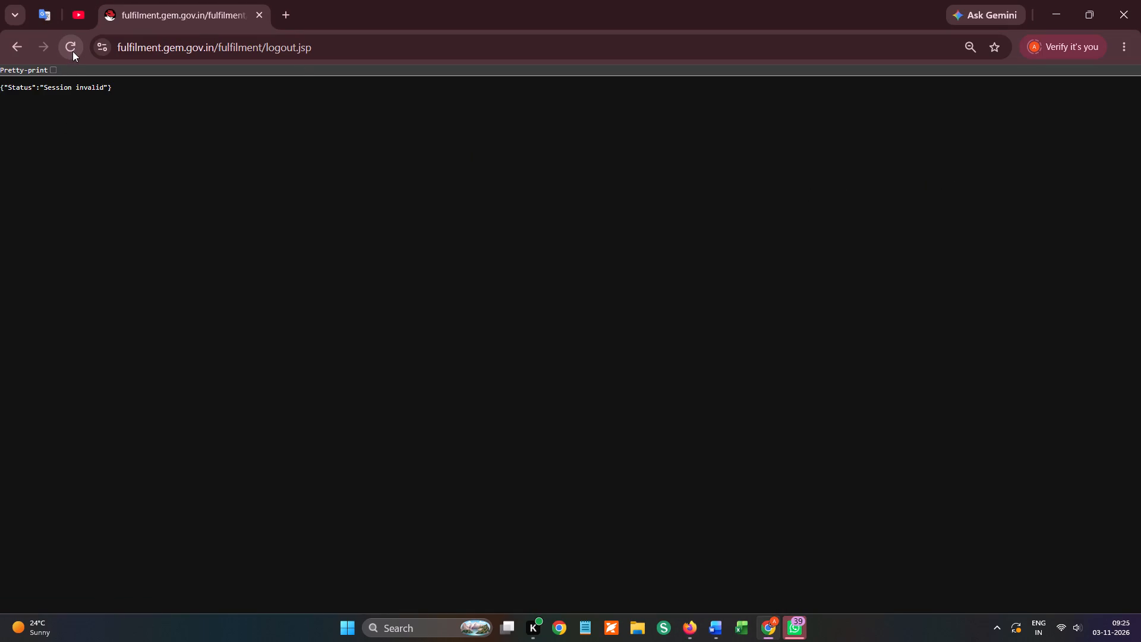
pyautogui.click(73, 51)
pyautogui.click(74, 48)
pyautogui.click(256, 14)
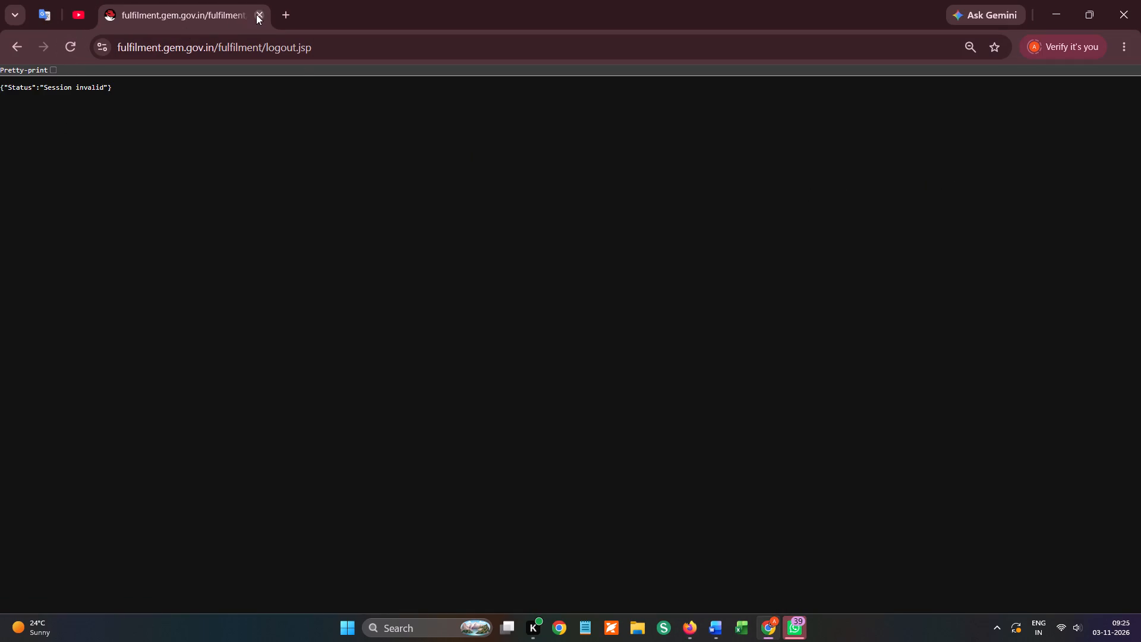
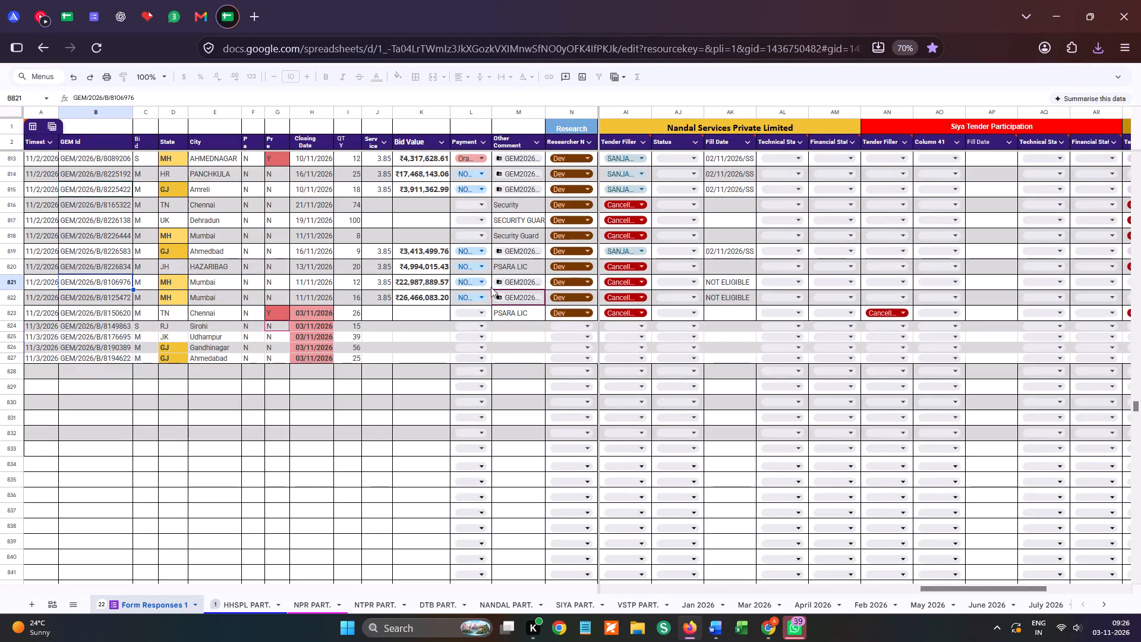
# Switch to Chrome and run an Exact Bid Search on GeM for the copied bid number GEM/2026/B/8106976.
pyautogui.hotkey('alt', 'Tab')
pyautogui.keyDown('ctrl'); pyautogui.click(765, 163); pyautogui.keyUp('ctrl')
pyautogui.hotkey('ctrl', 'v')
pyautogui.click(699, 172)
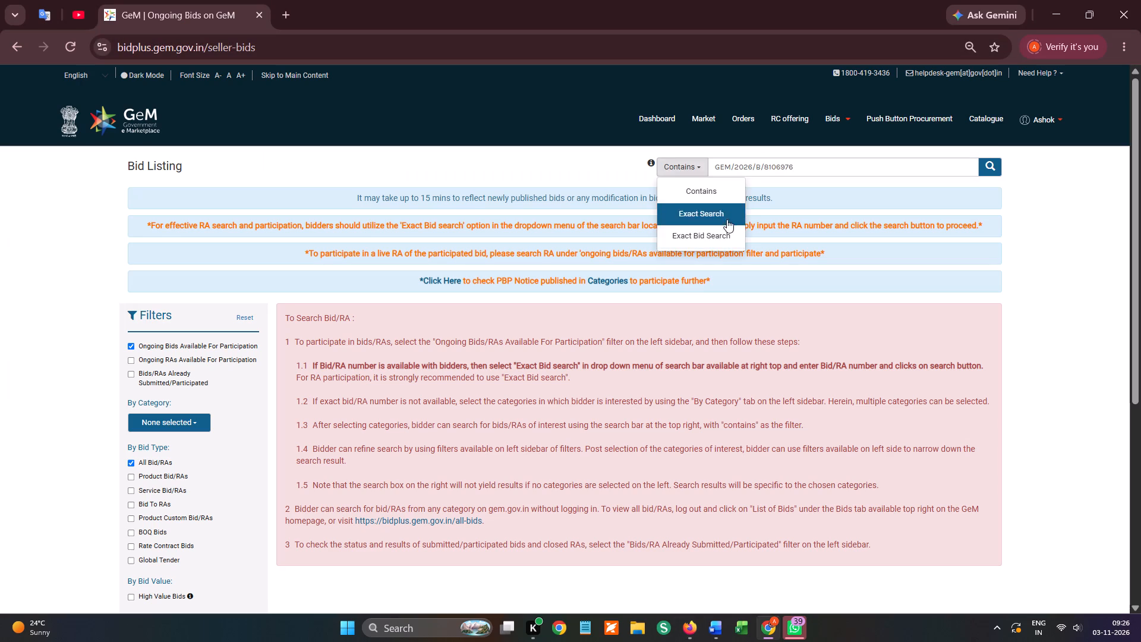
pyautogui.click(727, 234)
pyautogui.click(980, 177)
pyautogui.click(984, 171)
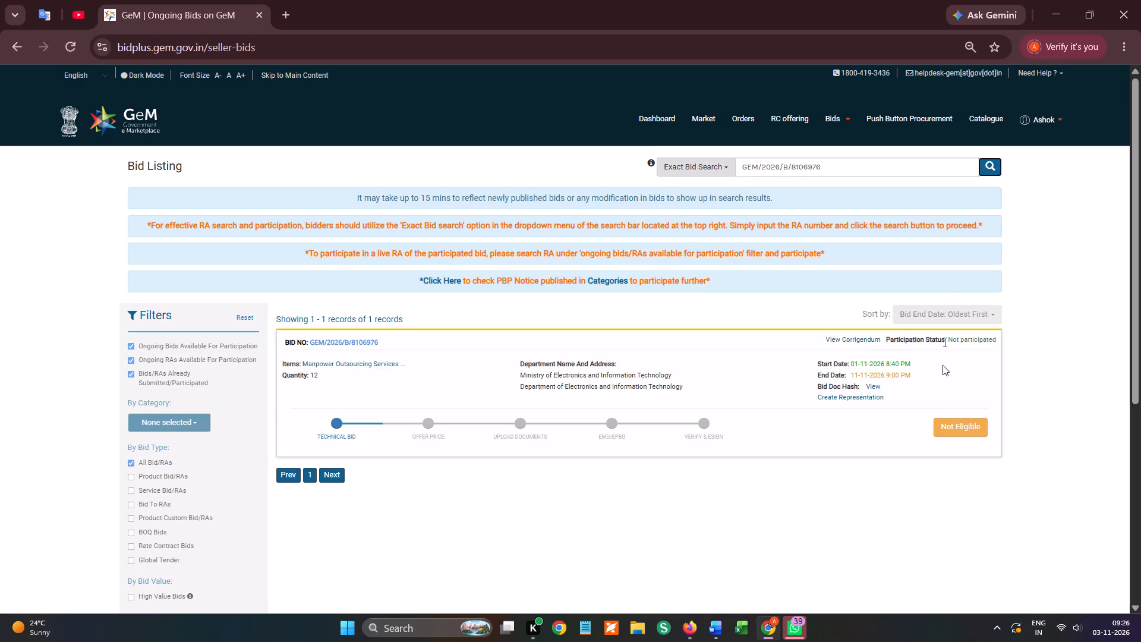
# Copy the Gurugram pre-bid tender's ID GEM/2026/B/8184533 from the Firefox tender sheet and search for it on GeM in Chrome.
pyautogui.hotkey('alt', 'Tab')
pyautogui.scroll(2, 206, 291)
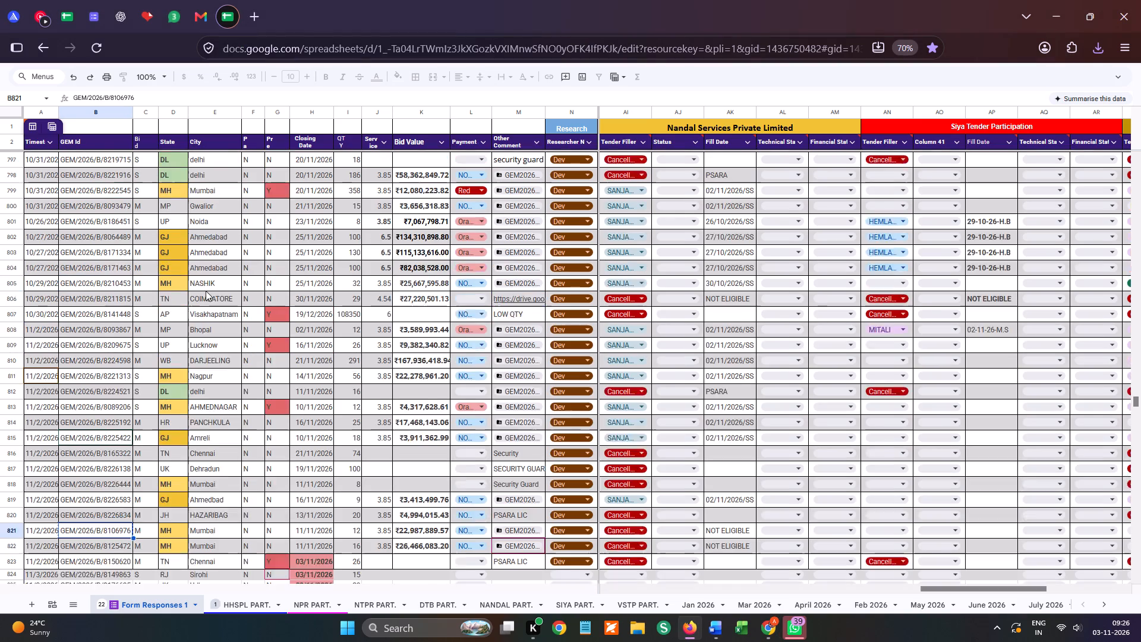
pyautogui.scroll(1, 206, 291)
pyautogui.scroll(2, 699, 319)
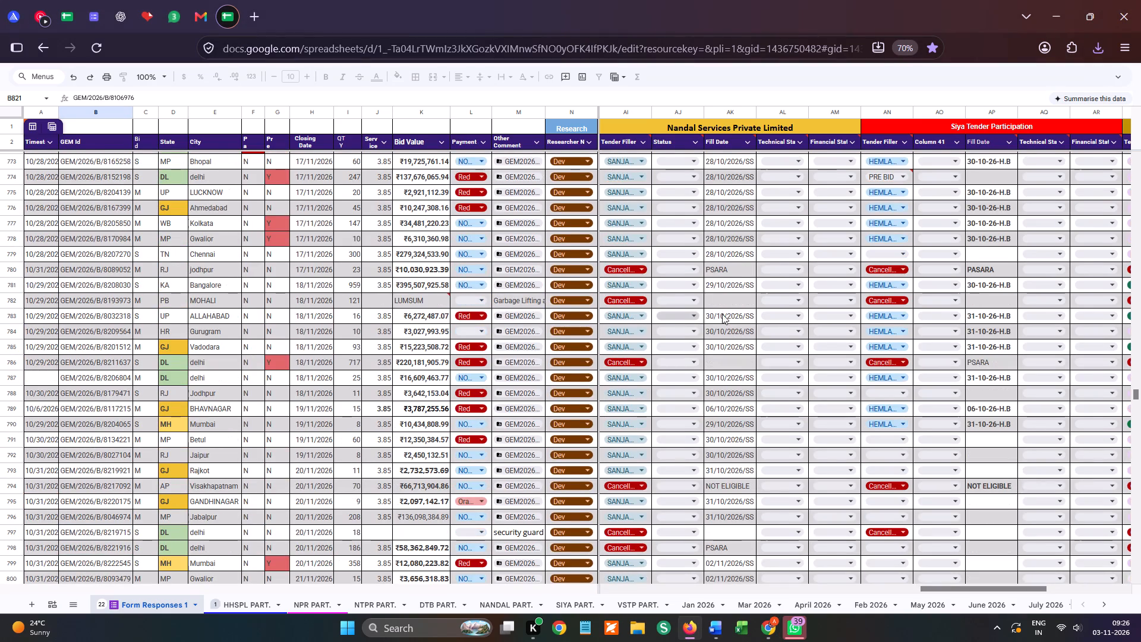
pyautogui.scroll(1, 715, 333)
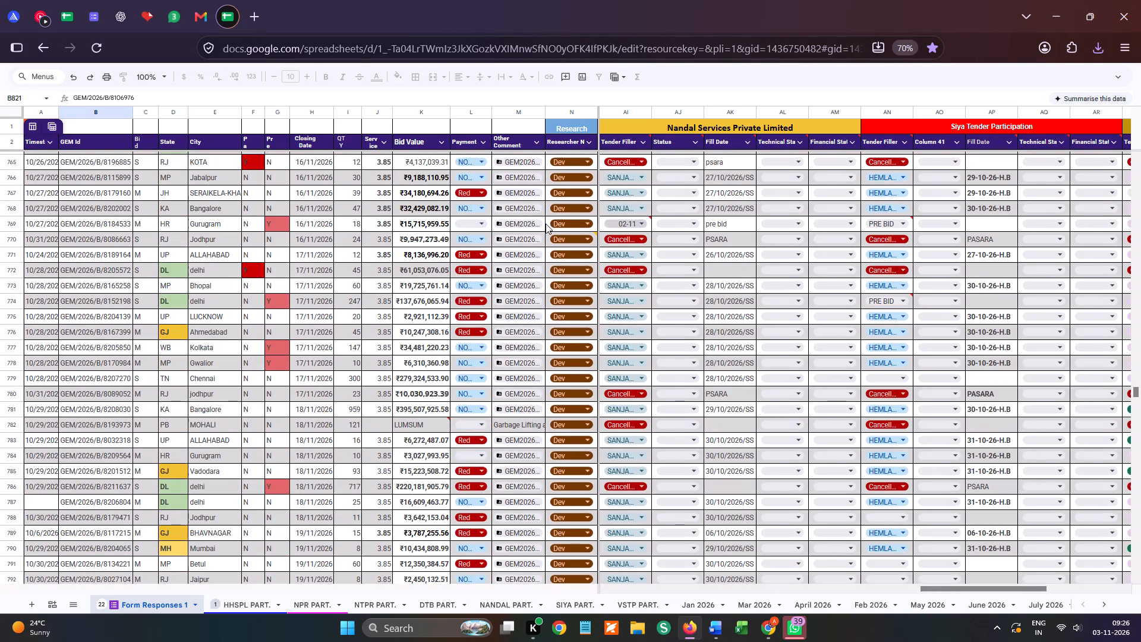
pyautogui.click(130, 225)
pyautogui.hotkey('ctrl', 'c')
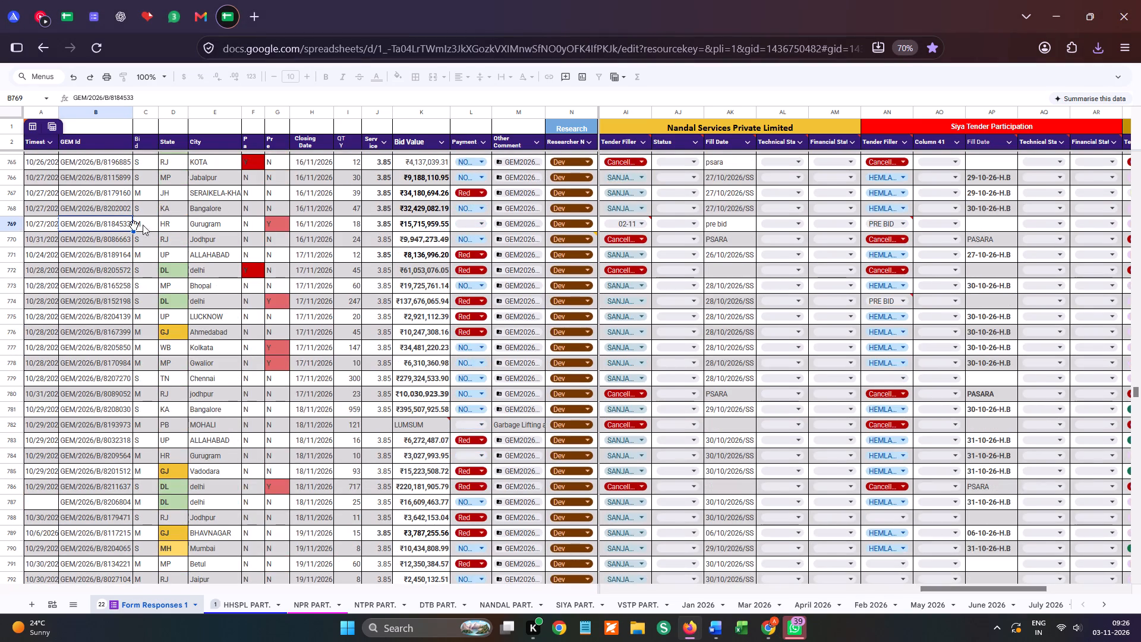
pyautogui.hotkey('alt', 'Tab')
pyautogui.moveTo(828, 166); pyautogui.dragTo(678, 164)
pyautogui.hotkey('ctrl', 'v')
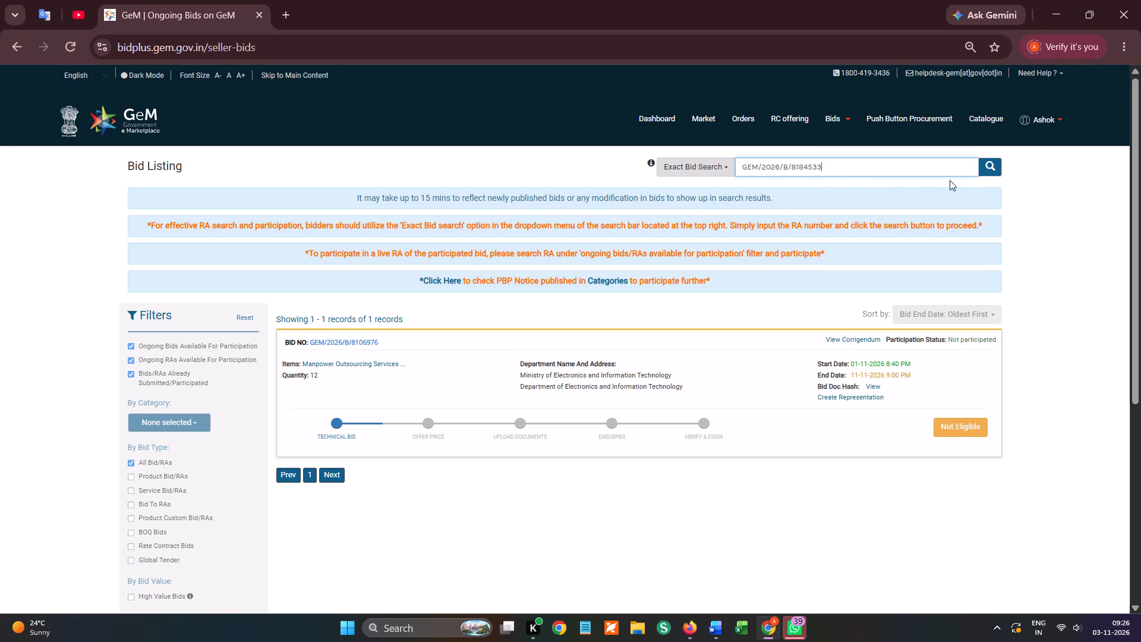
pyautogui.click(988, 165)
pyautogui.scroll(-7, 896, 309)
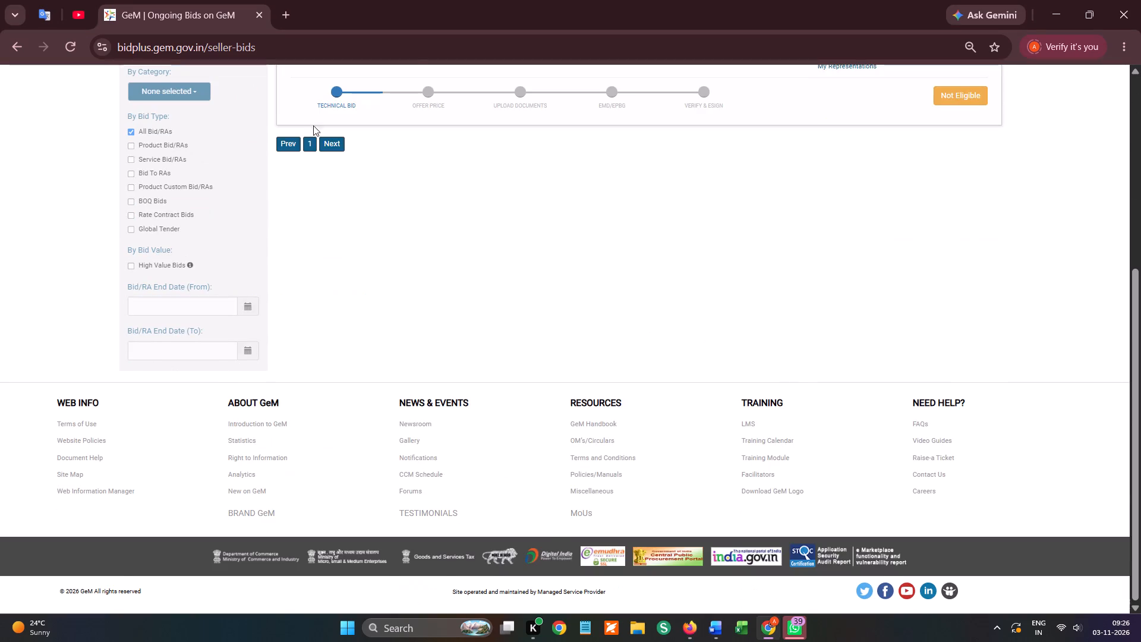
# Copy the Chennai tender's ID GEM/2026/B/8150620 from the Firefox sheet's newest entries and search for it on GeM in Chrome.
pyautogui.hotkey('alt', 'Tab')
pyautogui.scroll(-12, 384, 335)
pyautogui.scroll(6, 367, 336)
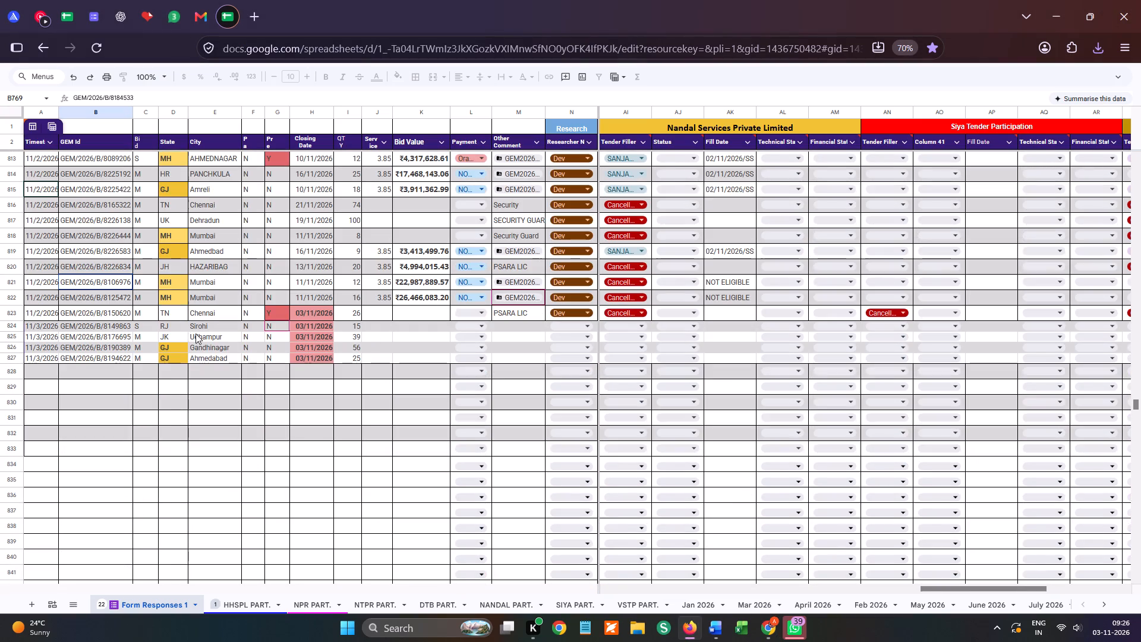
pyautogui.click(126, 313)
pyautogui.hotkey('ctrl', 'c')
pyautogui.hotkey('alt', 'Tab')
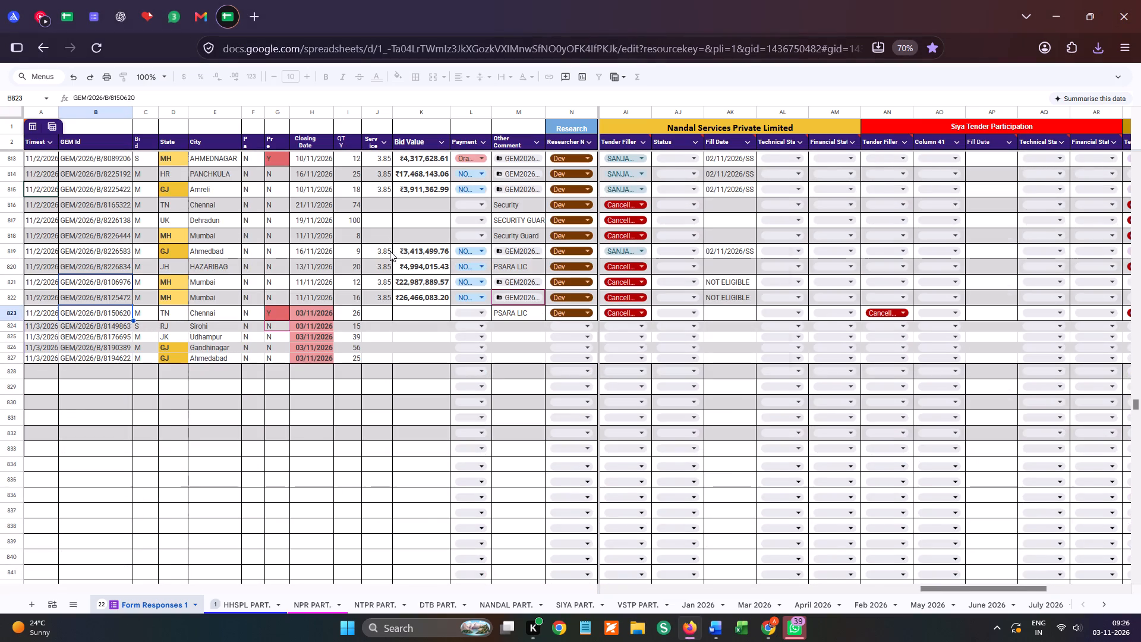
pyautogui.scroll(5, 610, 164)
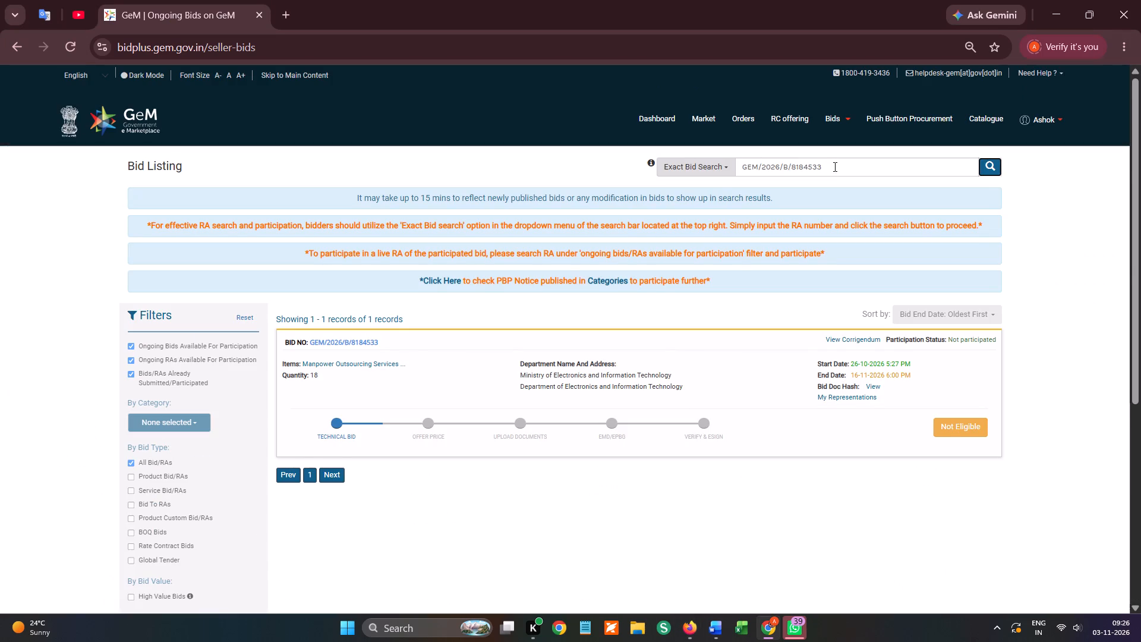
pyautogui.moveTo(834, 168); pyautogui.dragTo(712, 167)
pyautogui.hotkey('ctrl', 'v')
pyautogui.click(986, 168)
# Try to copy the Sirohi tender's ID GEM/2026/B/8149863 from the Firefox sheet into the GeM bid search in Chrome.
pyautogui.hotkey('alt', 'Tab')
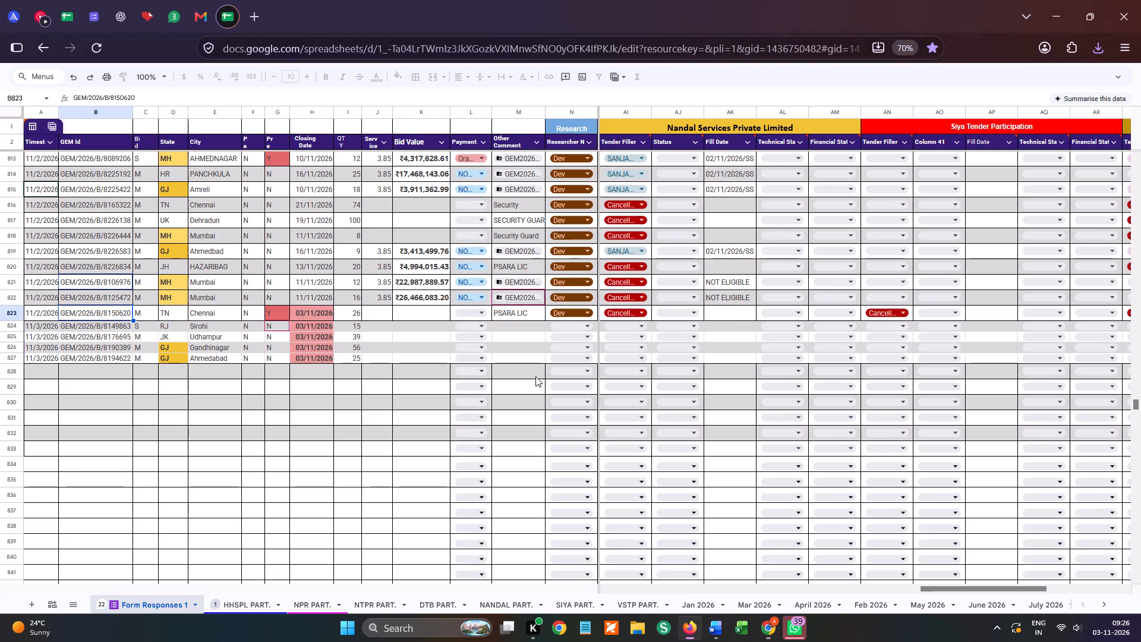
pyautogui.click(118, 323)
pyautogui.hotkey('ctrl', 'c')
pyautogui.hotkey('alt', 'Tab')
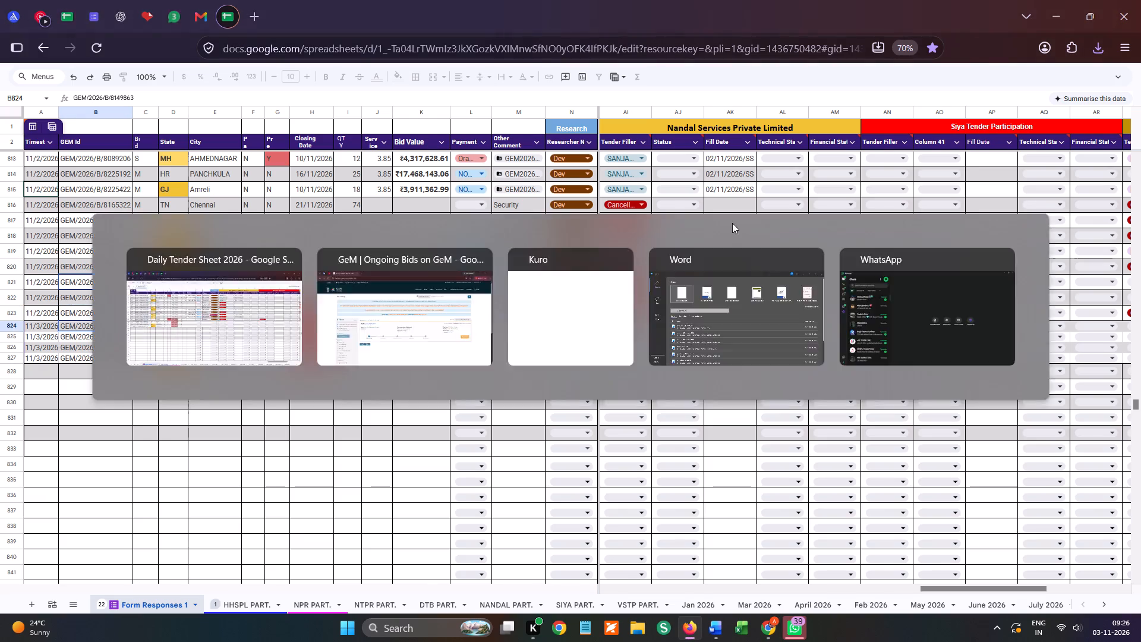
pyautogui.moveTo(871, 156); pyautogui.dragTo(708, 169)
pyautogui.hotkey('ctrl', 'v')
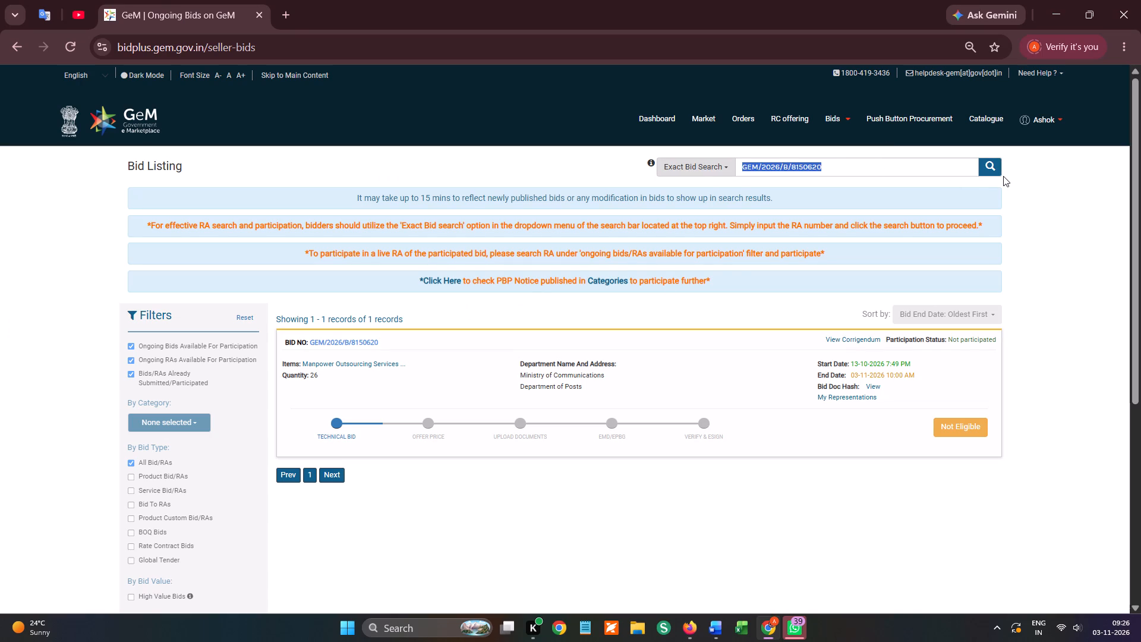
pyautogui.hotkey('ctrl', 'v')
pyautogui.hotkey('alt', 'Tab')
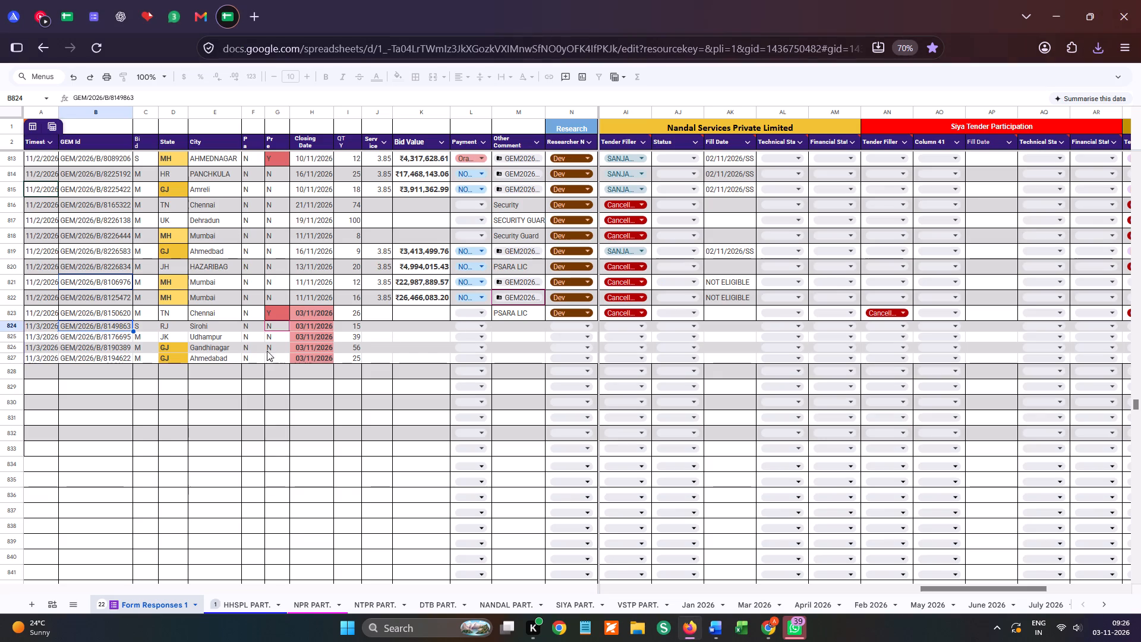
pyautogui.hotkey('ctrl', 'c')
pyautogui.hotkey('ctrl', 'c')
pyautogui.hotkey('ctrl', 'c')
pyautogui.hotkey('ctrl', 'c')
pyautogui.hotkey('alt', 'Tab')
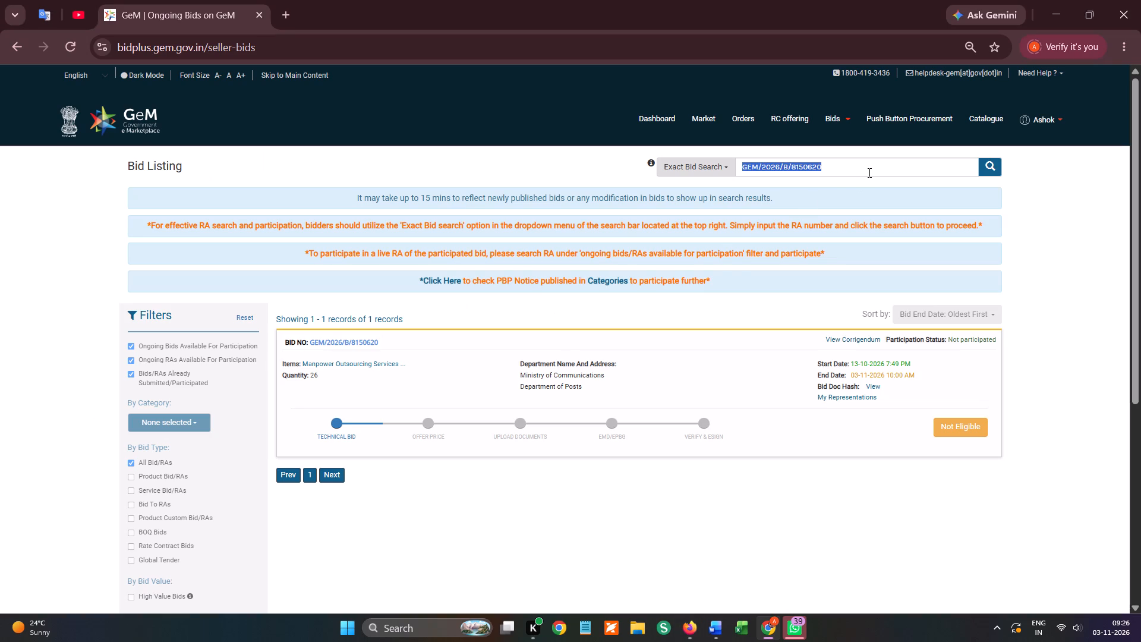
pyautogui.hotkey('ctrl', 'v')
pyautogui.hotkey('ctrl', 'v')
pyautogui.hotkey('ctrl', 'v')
# Copy the Sirohi tender's ID GEM/2026/B/8149863 again from the Firefox sheet and search for it on GeM in Chrome.
pyautogui.hotkey('alt', 'Tab')
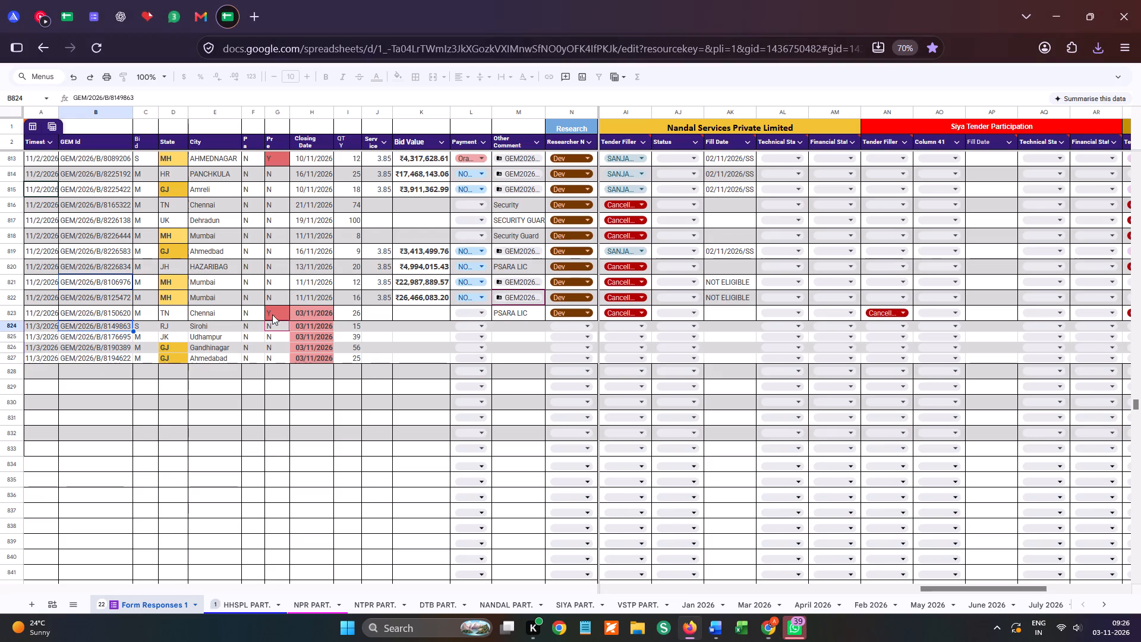
pyautogui.click(105, 342)
pyautogui.click(118, 330)
pyautogui.hotkey('ctrl', 'c')
pyautogui.hotkey('ctrl', 'c')
pyautogui.hotkey('ctrl', 'c')
pyautogui.hotkey('ctrl', 'c')
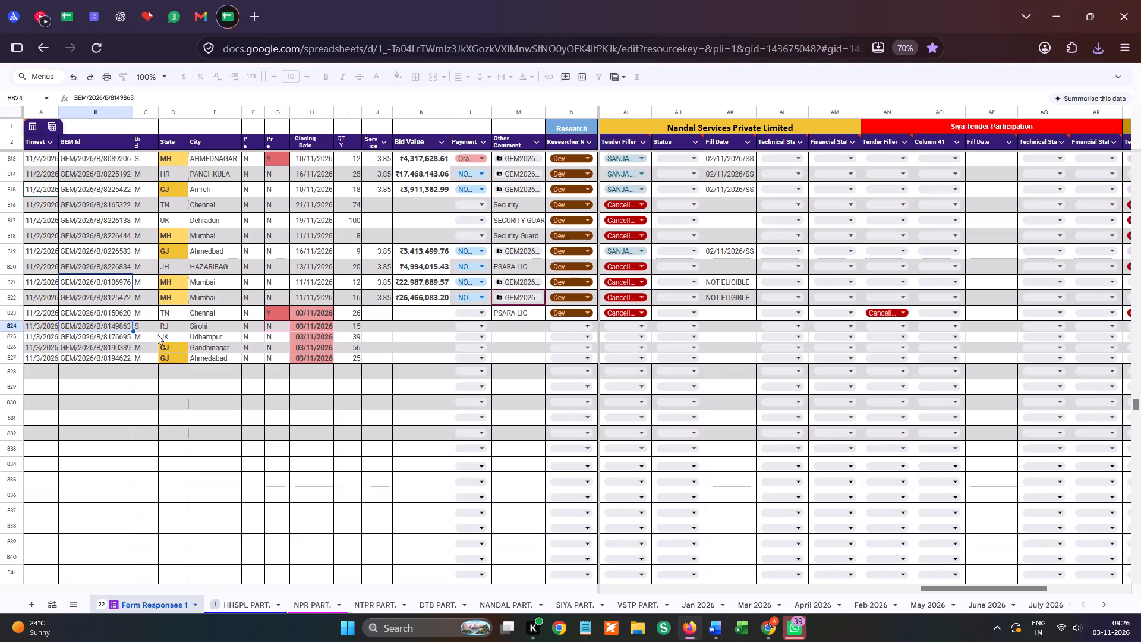
pyautogui.hotkey('ctrl', 'c')
pyautogui.hotkey('ctrl', 'c')
pyautogui.hotkey('ctrl', 'c')
pyautogui.hotkey('alt', 'Tab')
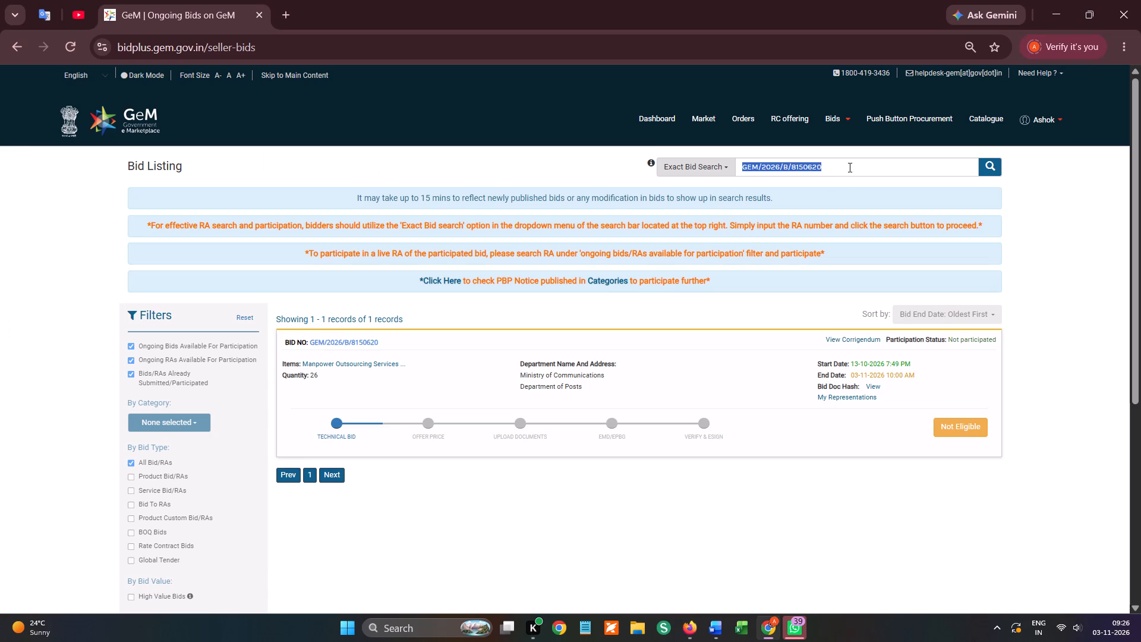
pyautogui.hotkey('ctrl', 'v')
pyautogui.click(849, 167)
pyautogui.moveTo(827, 167); pyautogui.dragTo(705, 167)
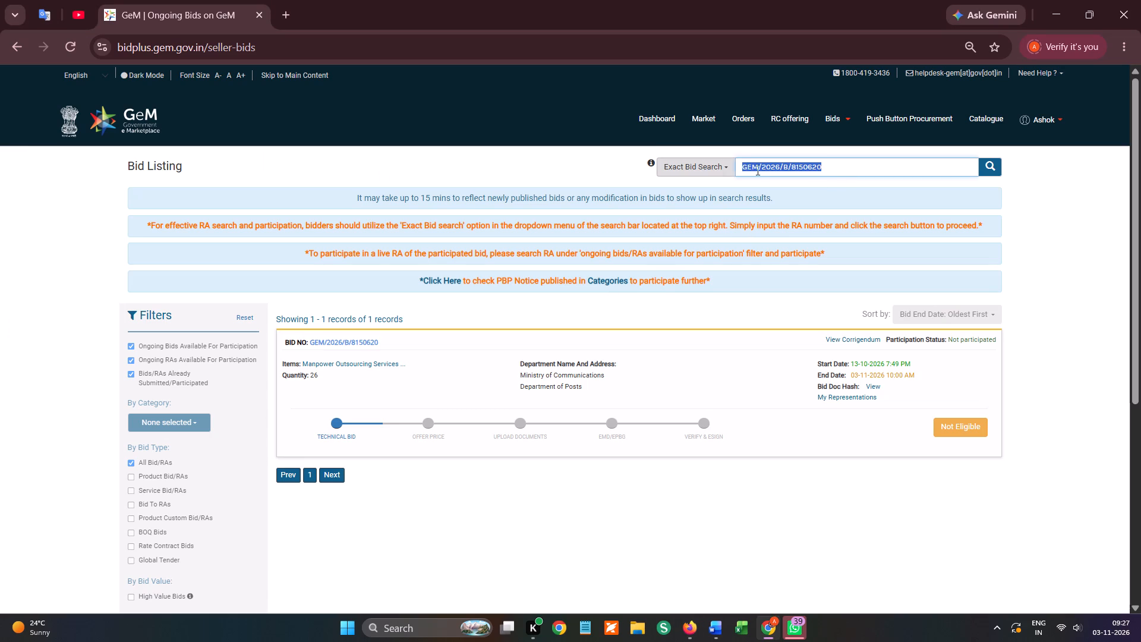
pyautogui.hotkey('ctrl', 'v')
pyautogui.click(1004, 168)
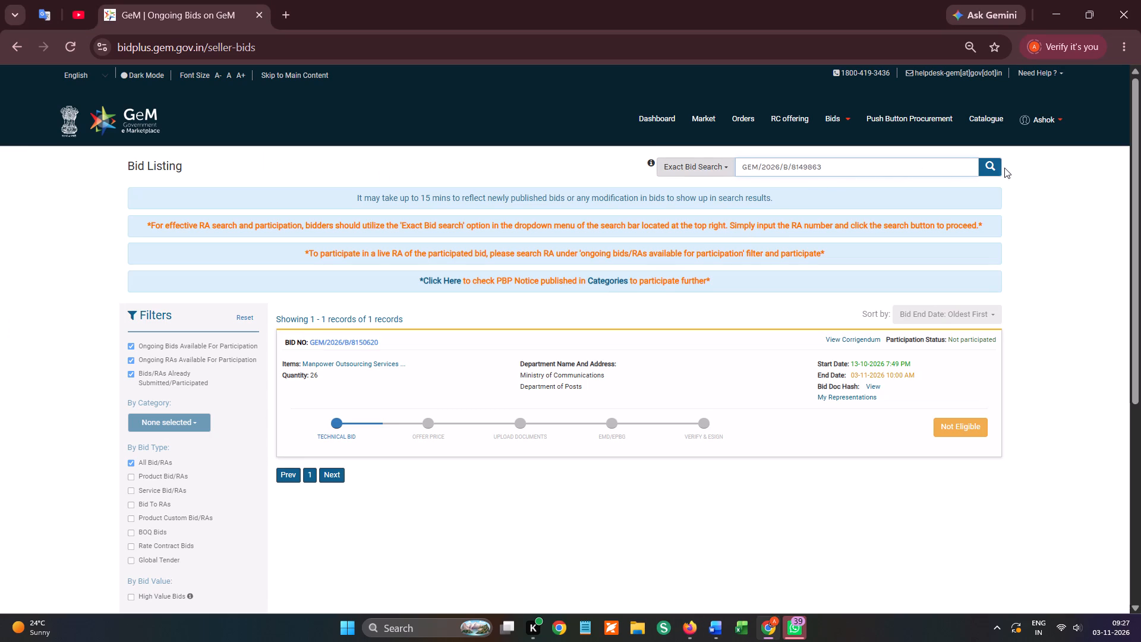
pyautogui.click(994, 168)
# Copy the Udhampur tender's ID GEM/2026/B/8176695 from the Firefox sheet and search for it on GeM in Chrome.
pyautogui.hotkey('alt', 'Tab')
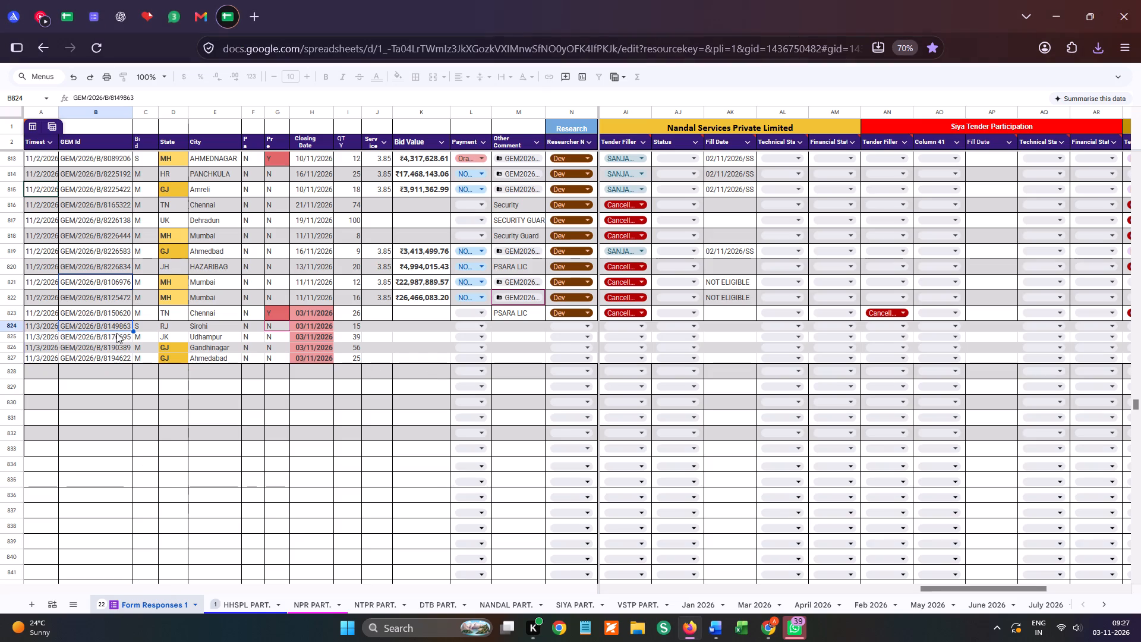
pyautogui.click(117, 336)
pyautogui.hotkey('ctrl', 'c')
pyautogui.hotkey('ctrl', 'c')
pyautogui.hotkey('ctrl', 'c')
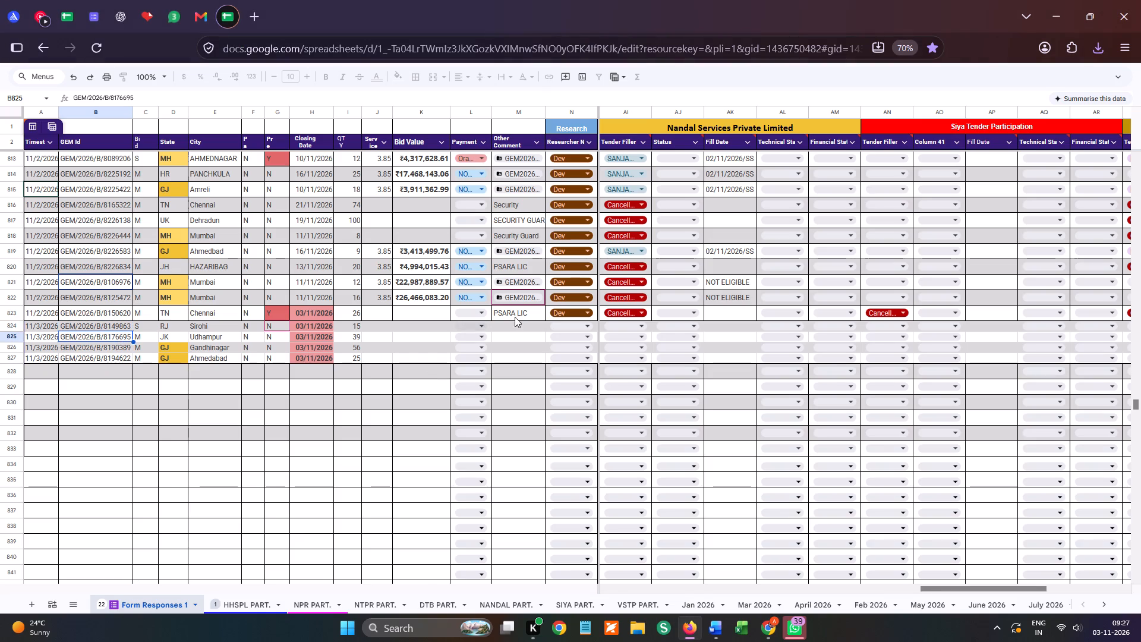
pyautogui.hotkey('alt', 'Tab')
pyautogui.moveTo(825, 162); pyautogui.dragTo(694, 163)
pyautogui.hotkey('ctrl', 'v')
pyautogui.click(994, 174)
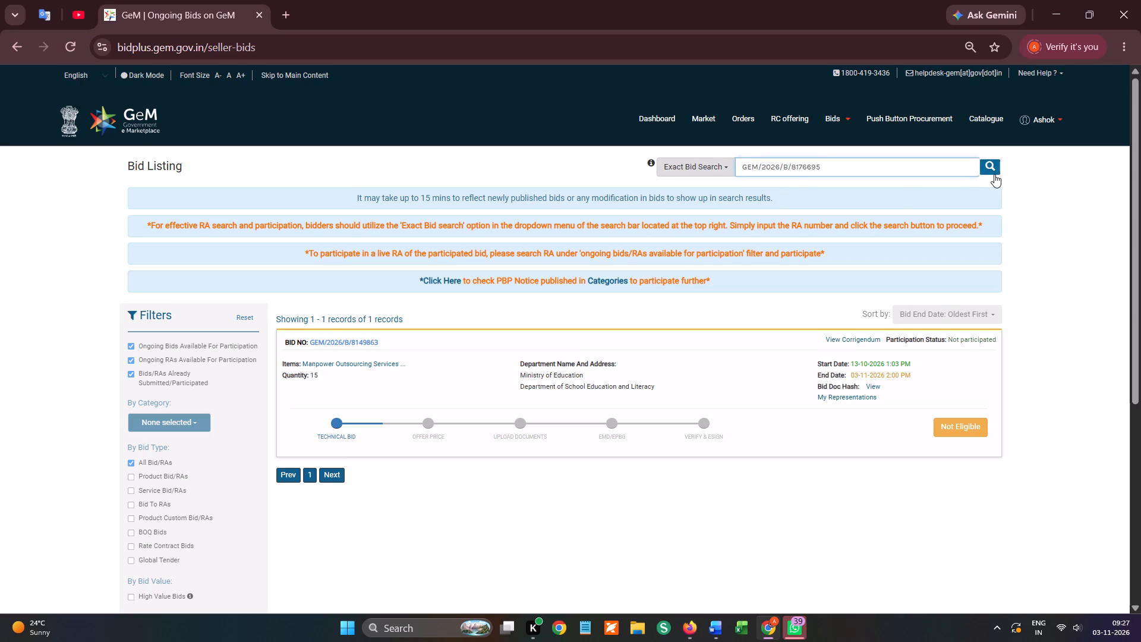
# Copy the Gandhinagar tender's ID GEM/2026/B/8190389 from the Firefox sheet and search for it on GeM in Chrome.
pyautogui.hotkey('alt', 'Tab')
pyautogui.click(105, 346)
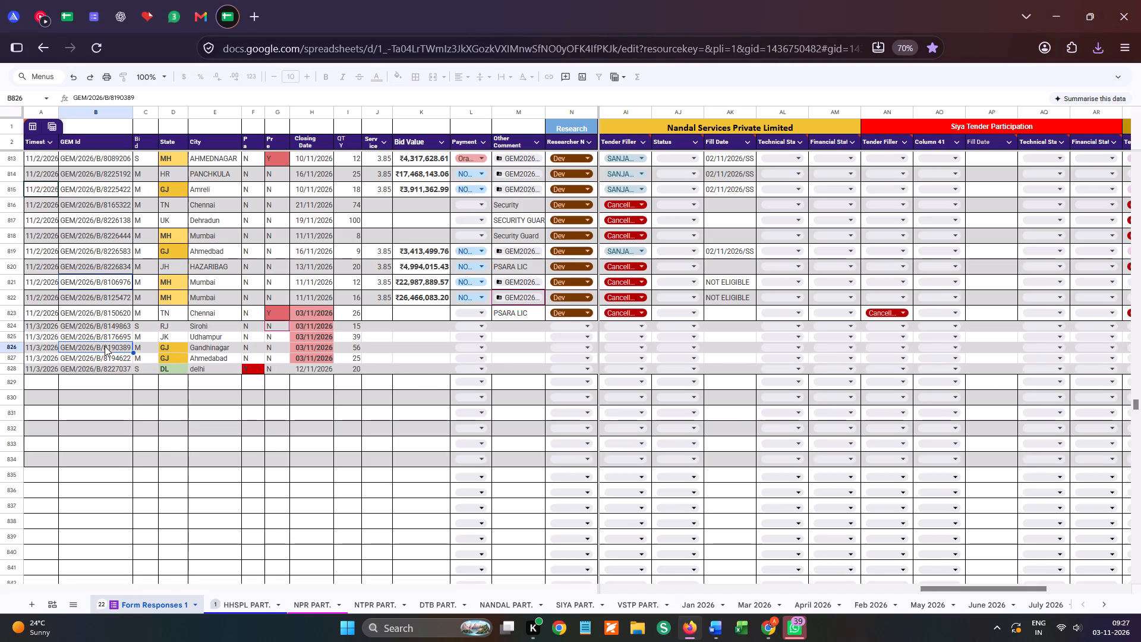
pyautogui.hotkey('ctrl', 'c')
pyautogui.hotkey('alt', 'Tab')
pyautogui.moveTo(866, 162); pyautogui.dragTo(691, 161)
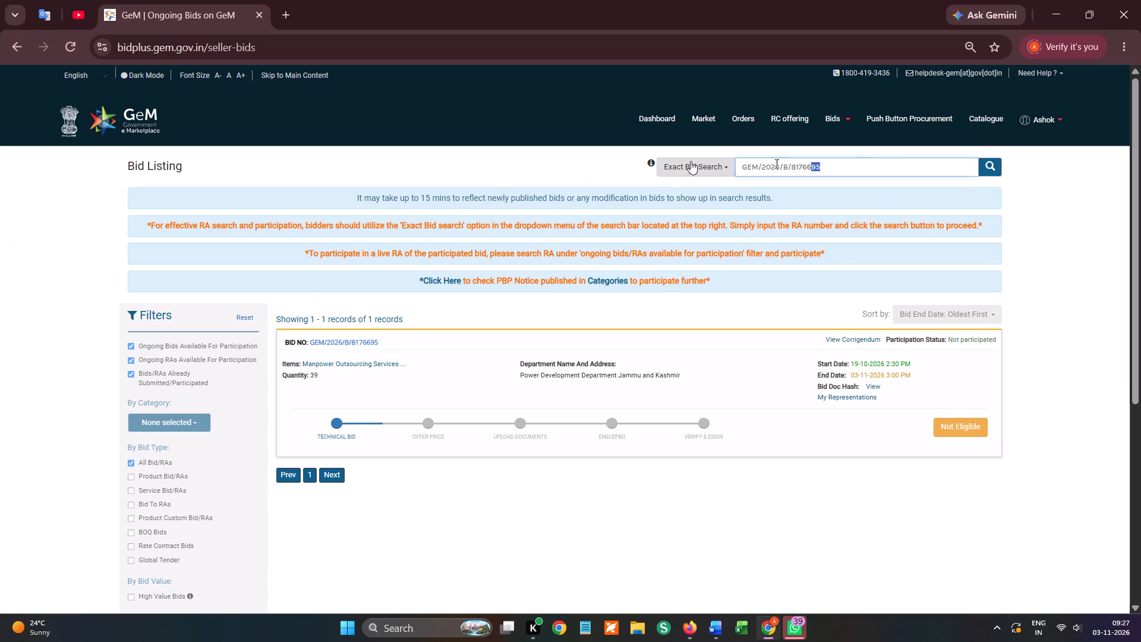
pyautogui.moveTo(691, 161); pyautogui.dragTo(633, 156)
pyautogui.hotkey('ctrl', 'v')
pyautogui.click(979, 168)
# Copy the Ahmedabad tender's ID GEM/2026/B/8194622 from the Firefox sheet and search for it on GeM in Chrome.
pyautogui.hotkey('alt', 'Tab')
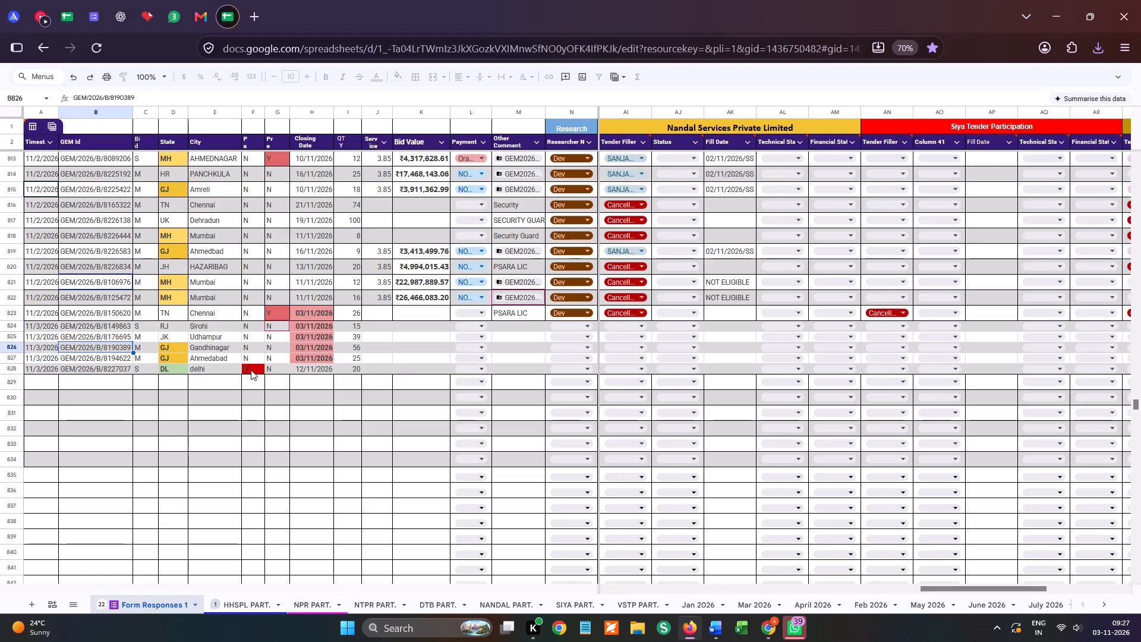
pyautogui.click(128, 359)
pyautogui.hotkey('ctrl', 'c')
pyautogui.hotkey('alt', 'Tab')
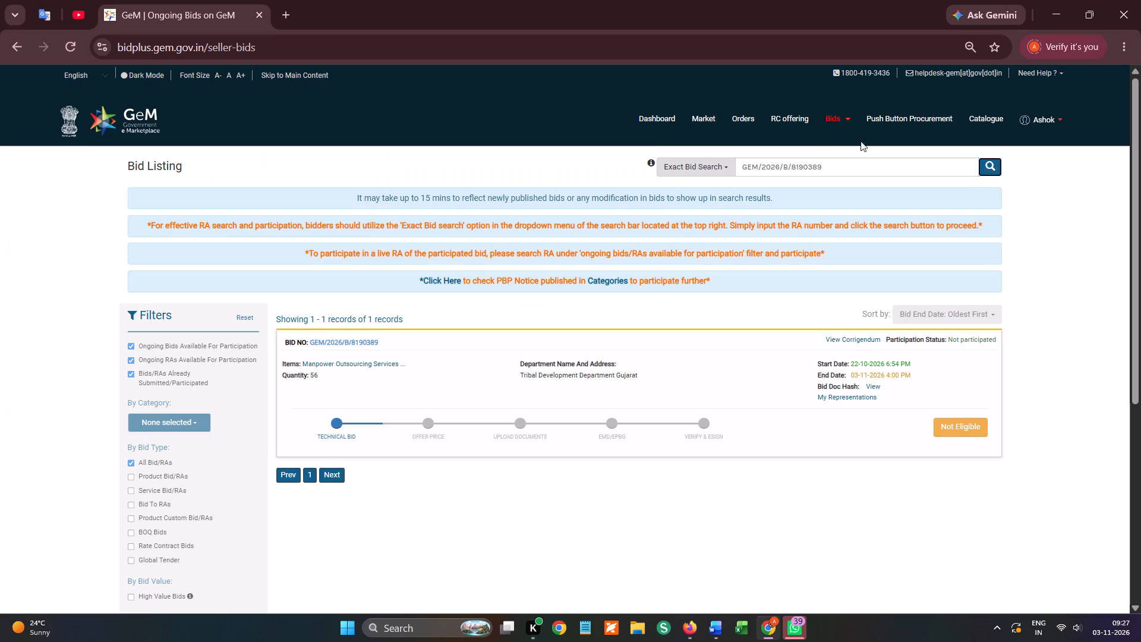
pyautogui.moveTo(852, 165); pyautogui.dragTo(586, 162)
pyautogui.hotkey('ctrl', 'v')
pyautogui.click(981, 172)
# Copy the Delhi tender's ID GEM/2026/B/8227037 from the Firefox sheet and enter it in the GeM bid search in Chrome.
pyautogui.hotkey('alt', 'Tab')
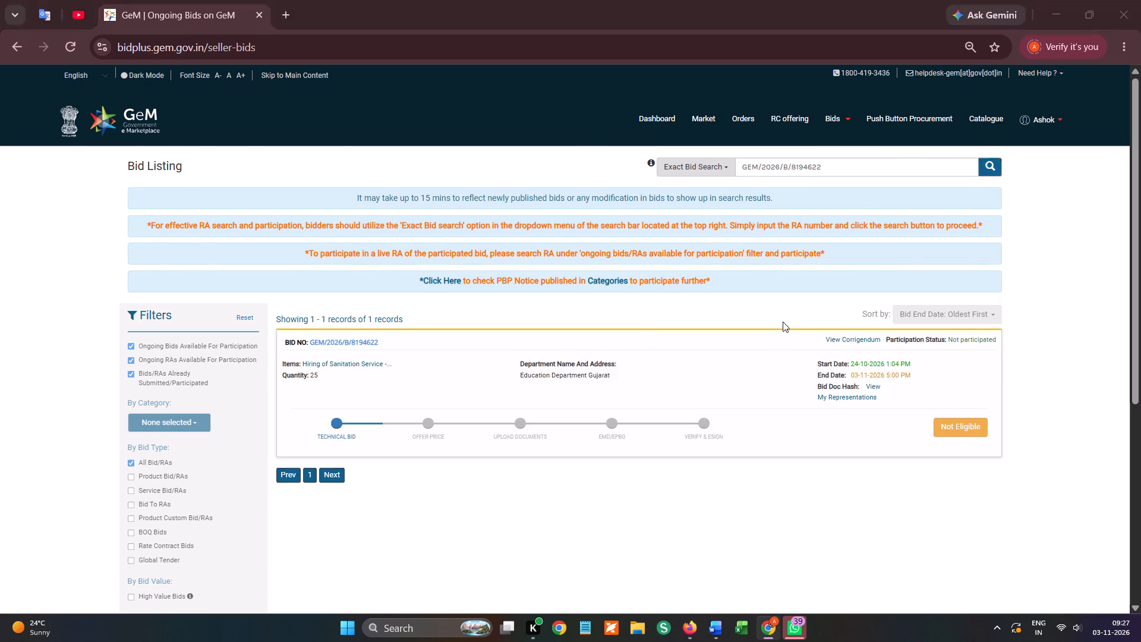
pyautogui.click(108, 370)
pyautogui.hotkey('ctrl', 'c')
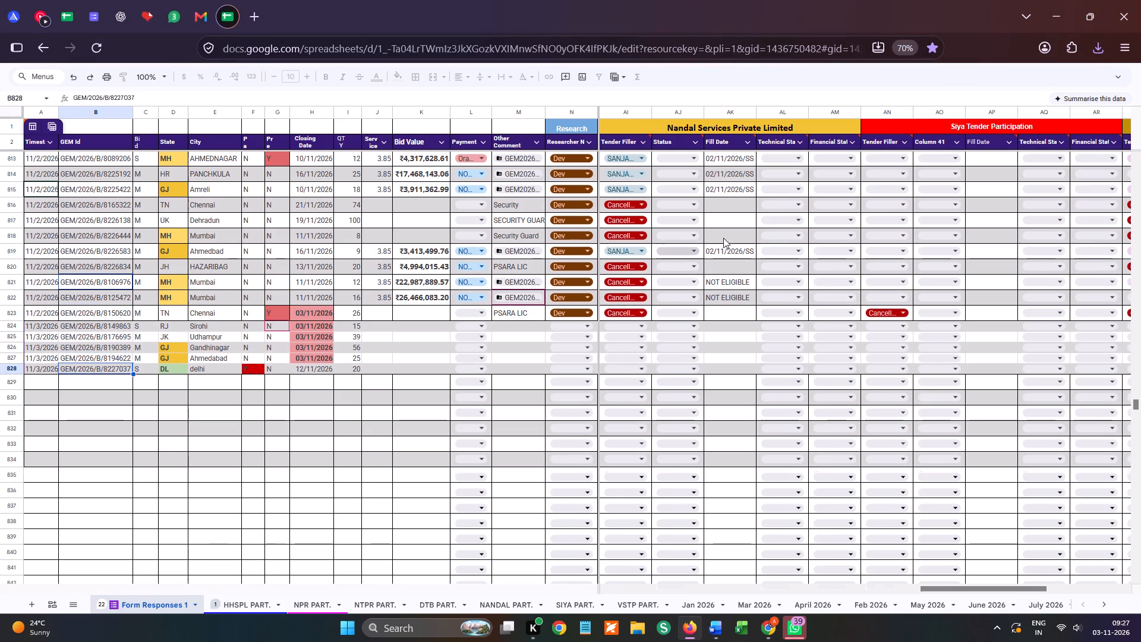
pyautogui.hotkey('alt', 'Tab')
pyautogui.moveTo(844, 166); pyautogui.dragTo(633, 145)
pyautogui.hotkey('ctrl', 'v')
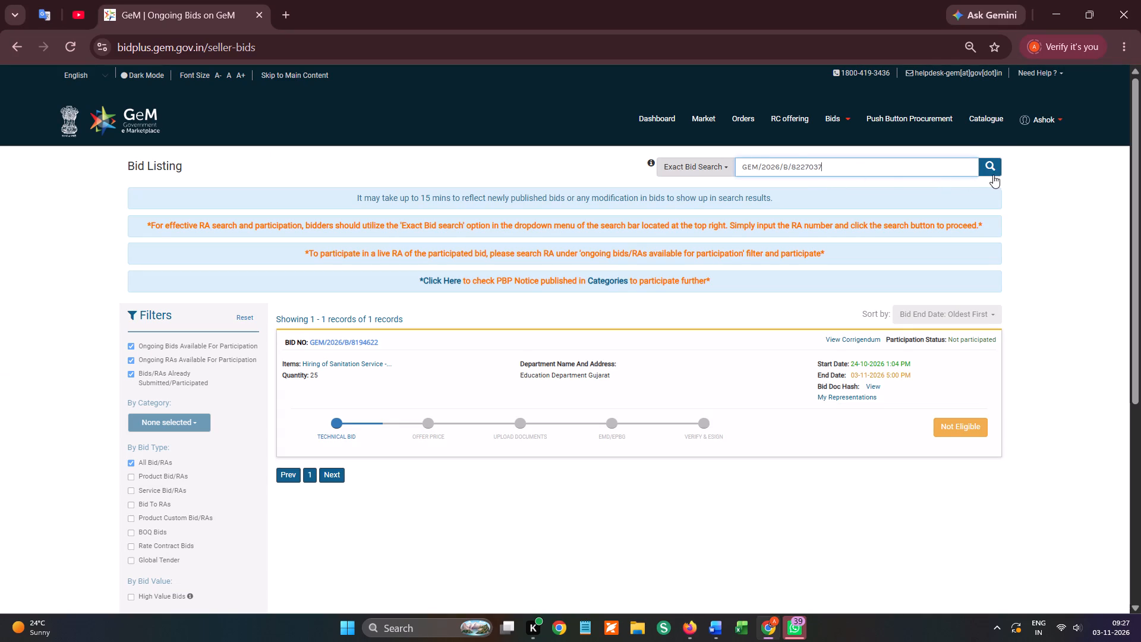
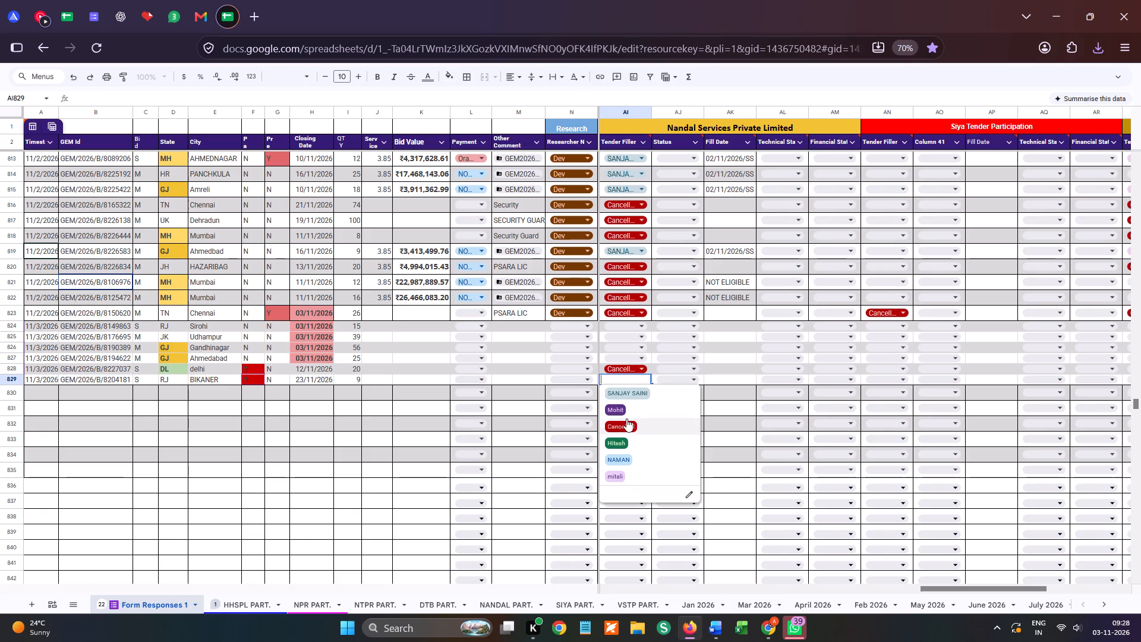
# Set the Nandal Services tender filler of the Bikaner tender in row 829 to Cancelled.
pyautogui.click(626, 423)
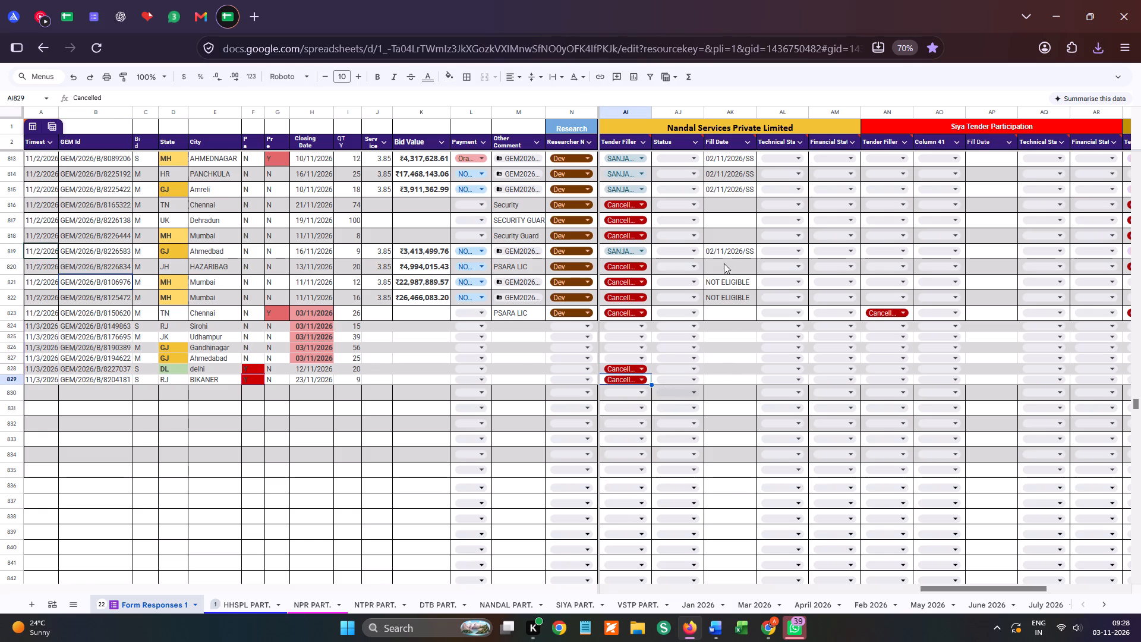
# Enter PSARA in the Nandal Services Fill Date cell of the Delhi tender in row 828.
pyautogui.click(724, 369)
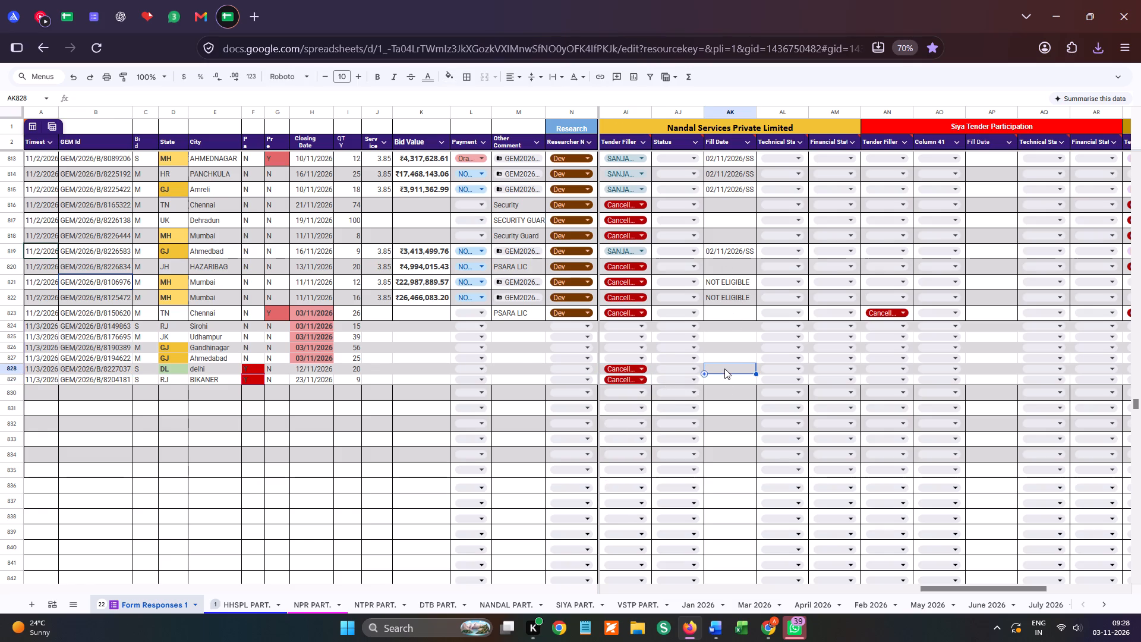
pyautogui.write('PSARA')
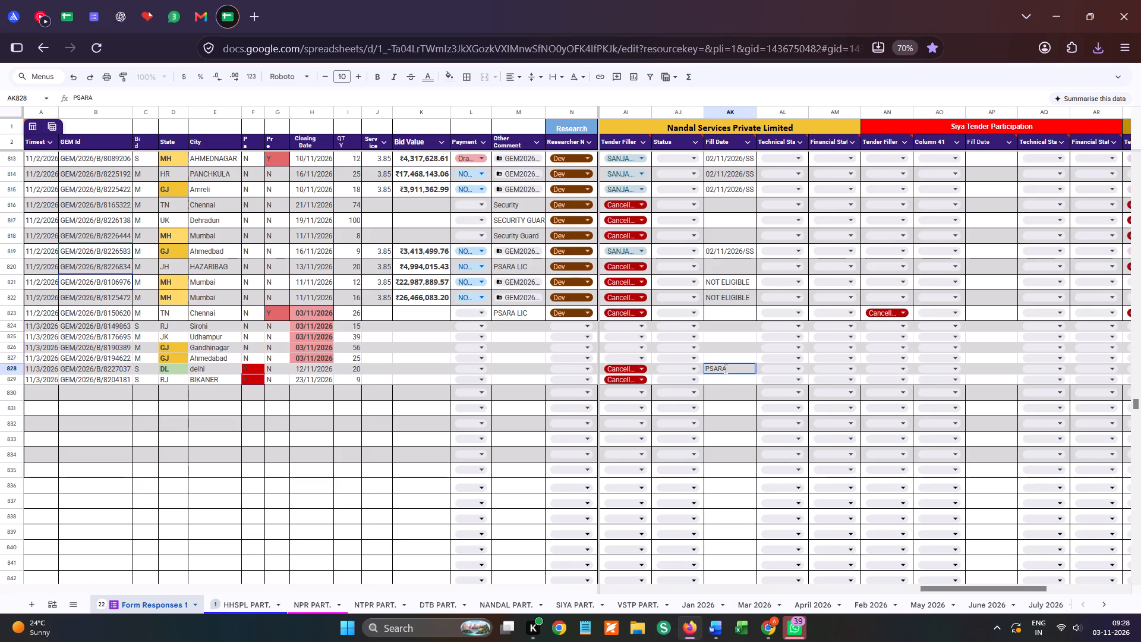
pyautogui.click(720, 378)
pyautogui.click(726, 373)
pyautogui.click(732, 369)
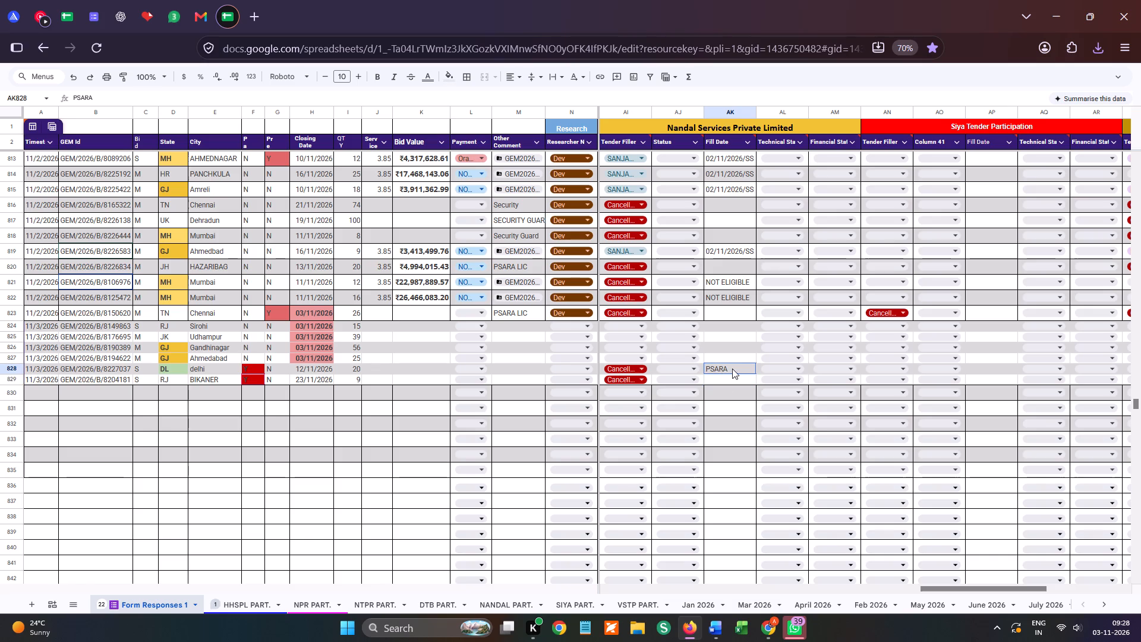
# Copy the PSARA entry from the Delhi tender into the Nandal Services Fill Date cell of the Bikaner tender in row 829.
pyautogui.hotkey('ctrl', 'c')
pyautogui.click(726, 378)
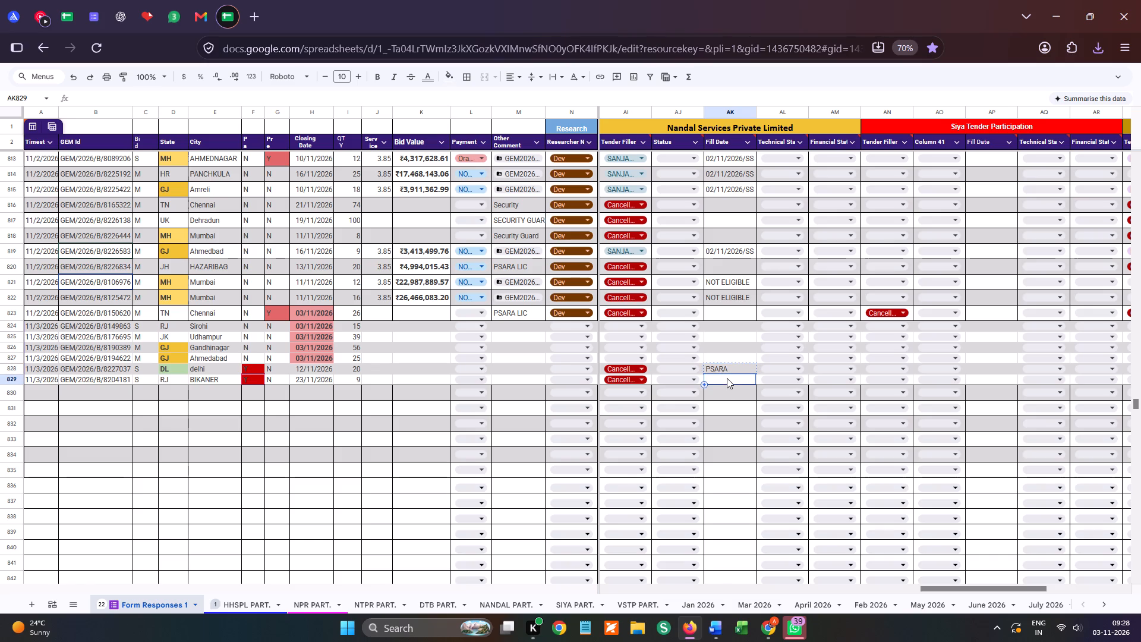
pyautogui.hotkey('ctrl', 'v')
pyautogui.click(724, 398)
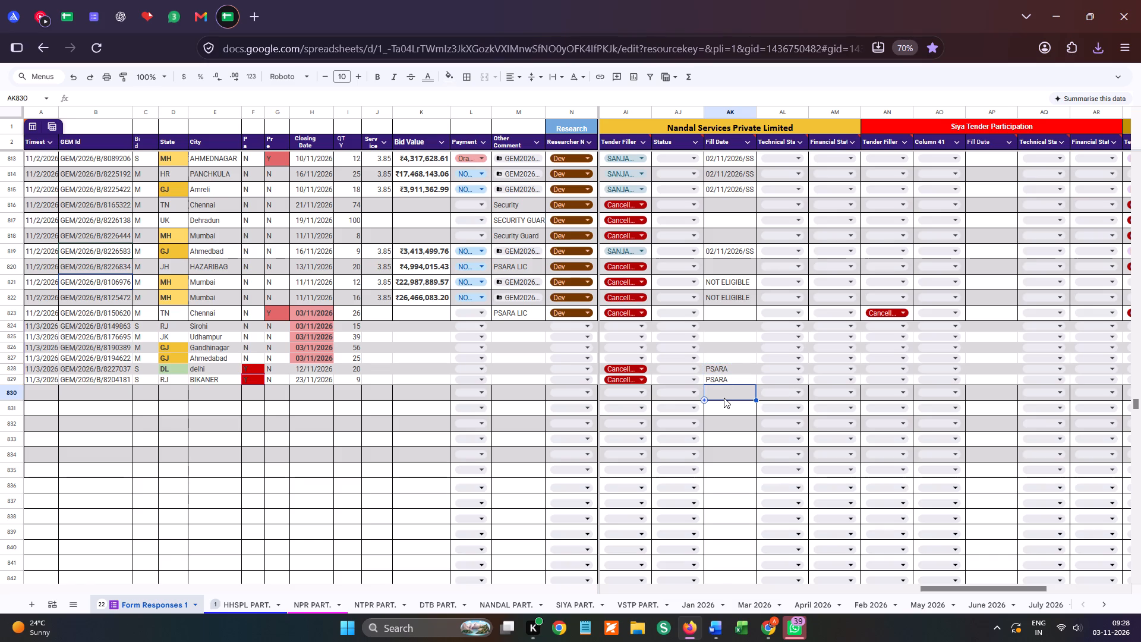
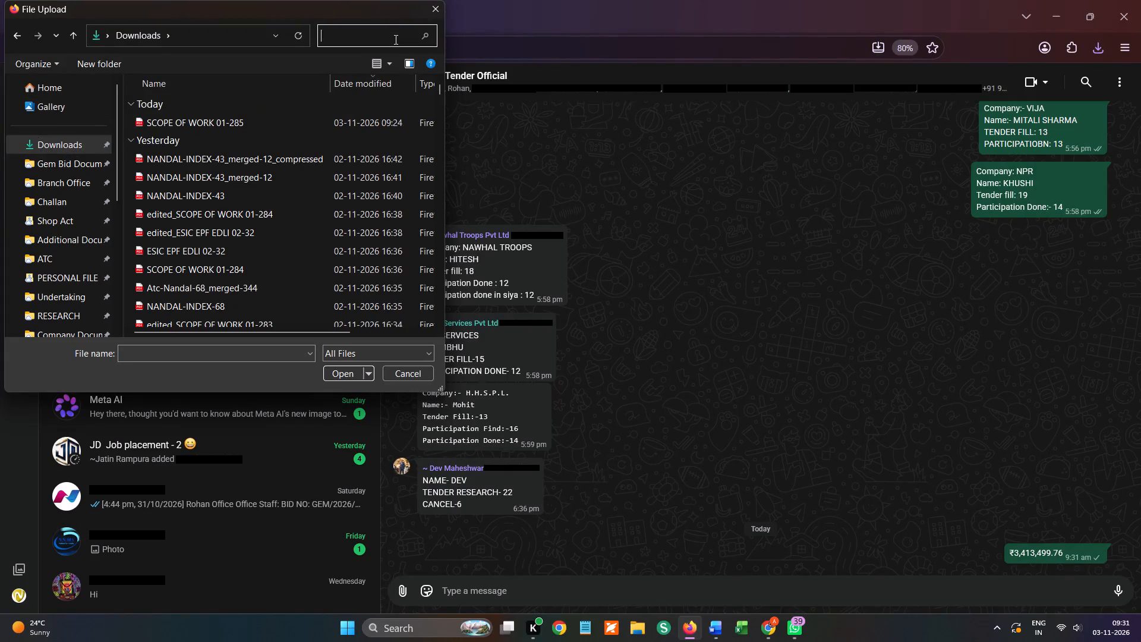
# Search the Downloads folder for 341349 to find the file to attach in the Tender Official chat.
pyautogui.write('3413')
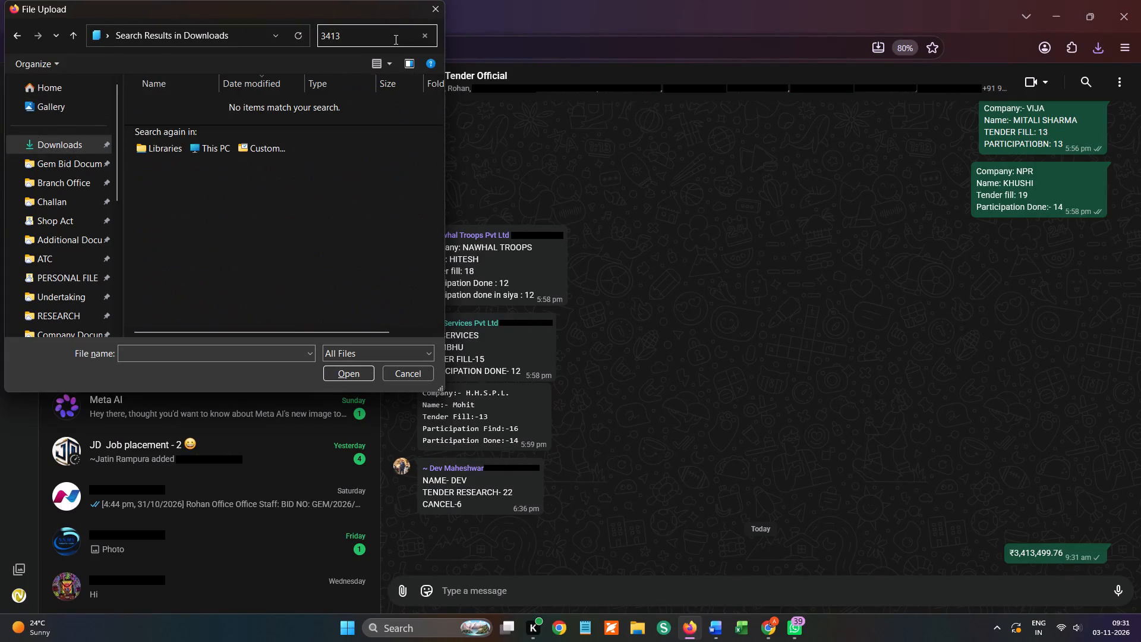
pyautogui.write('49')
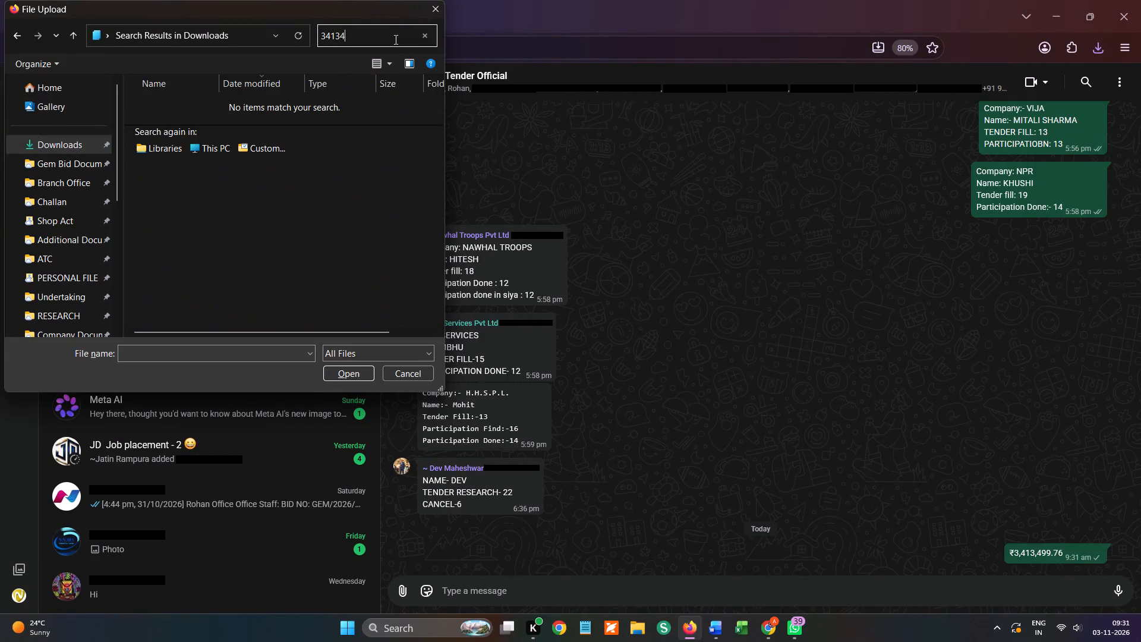
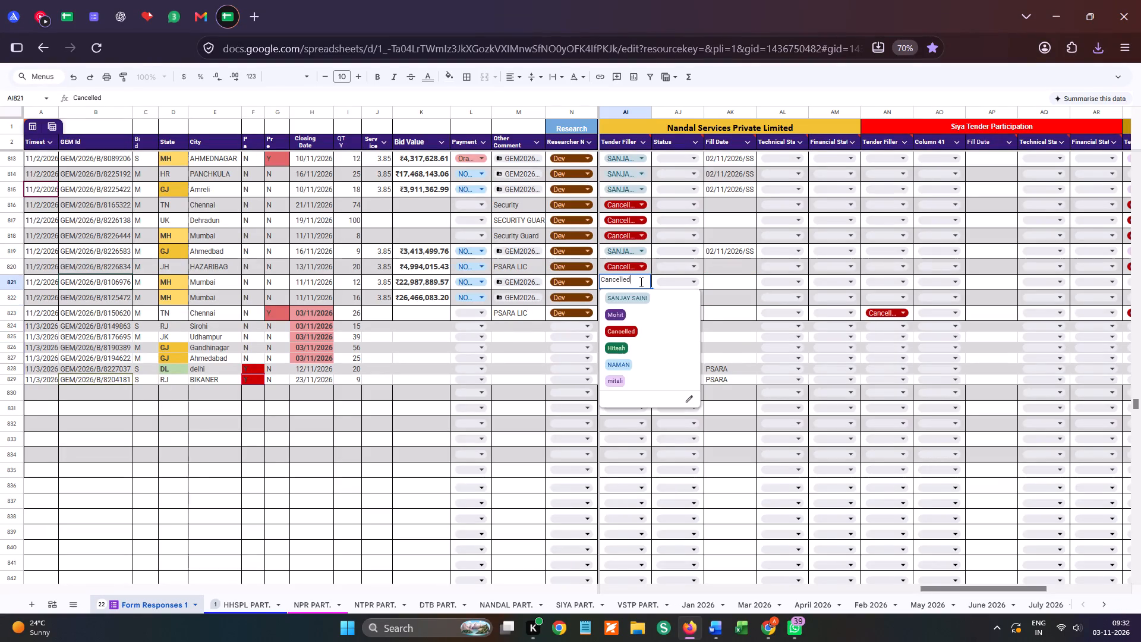
# Clear the Cancelled entry from the Nandal Services Tender Filler cell of the Mumbai tender in row 821.
pyautogui.press('BackSpace')
pyautogui.press('BackSpace')
pyautogui.press('BackSpace')
pyautogui.press('BackSpace')
pyautogui.press('BackSpace')
pyautogui.press('BackSpace')
pyautogui.press('BackSpace')
pyautogui.press('BackSpace')
pyautogui.press('BackSpace')
pyautogui.press('BackSpace')
pyautogui.press('BackSpace')
pyautogui.press('BackSpace')
pyautogui.press('BackSpace')
pyautogui.press('BackSpace')
pyautogui.click(699, 302)
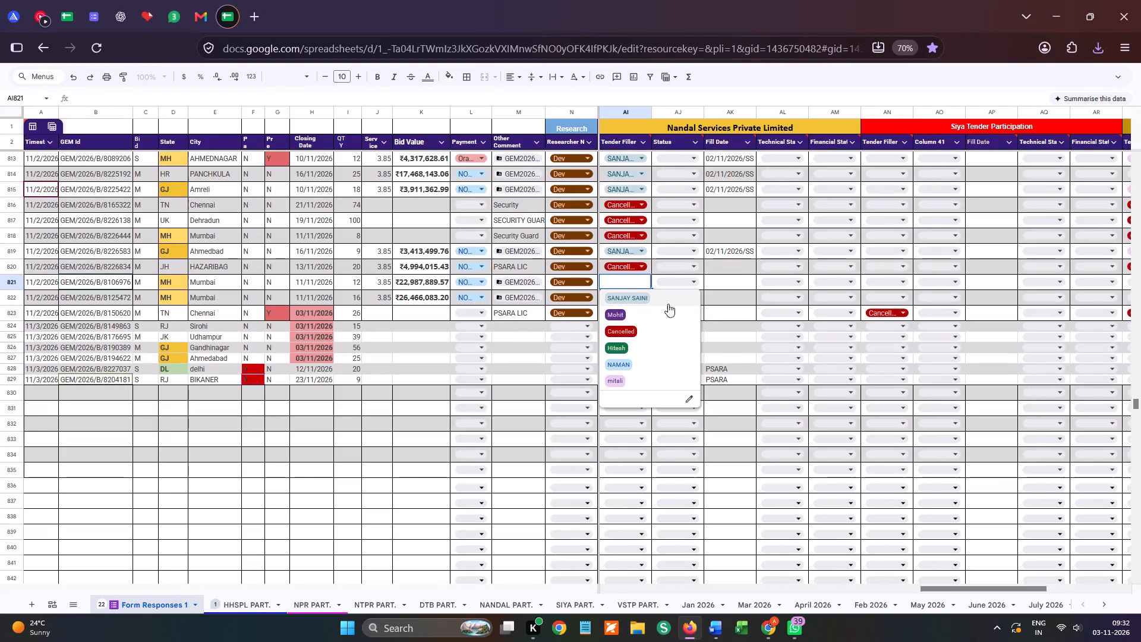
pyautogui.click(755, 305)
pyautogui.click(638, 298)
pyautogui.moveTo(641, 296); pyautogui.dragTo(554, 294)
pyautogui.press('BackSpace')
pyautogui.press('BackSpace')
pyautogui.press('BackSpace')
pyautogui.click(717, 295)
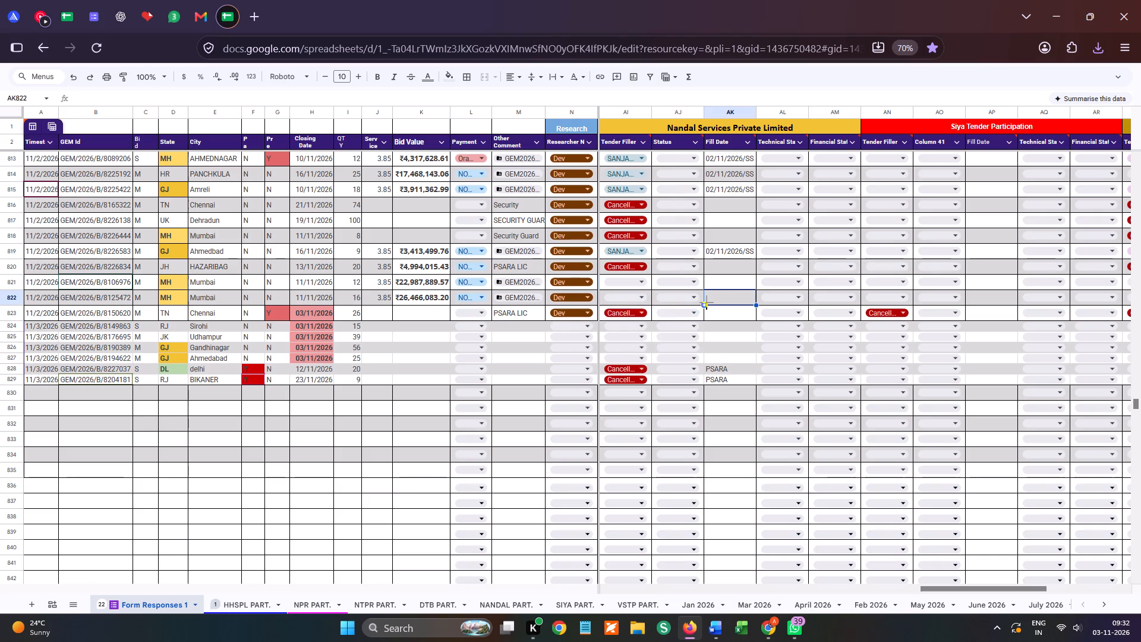
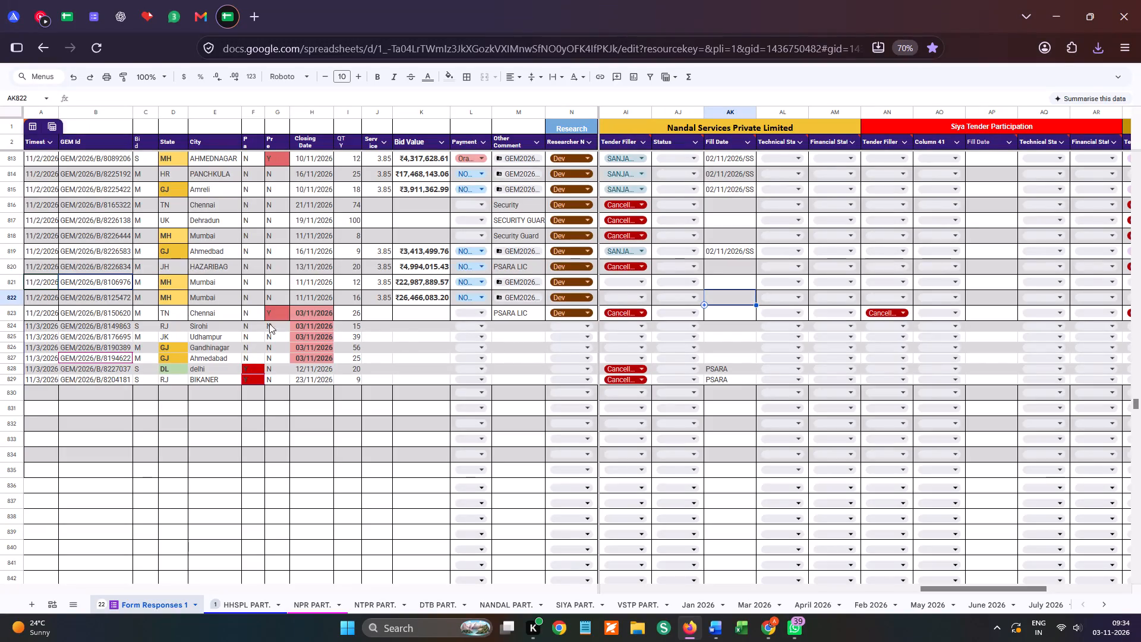
# Copy the GeM ID GEM/2026/B/8106976 from row 821 and run an Exact Bid Search for it on the GeM bid listing in Chrome.
pyautogui.click(11, 281)
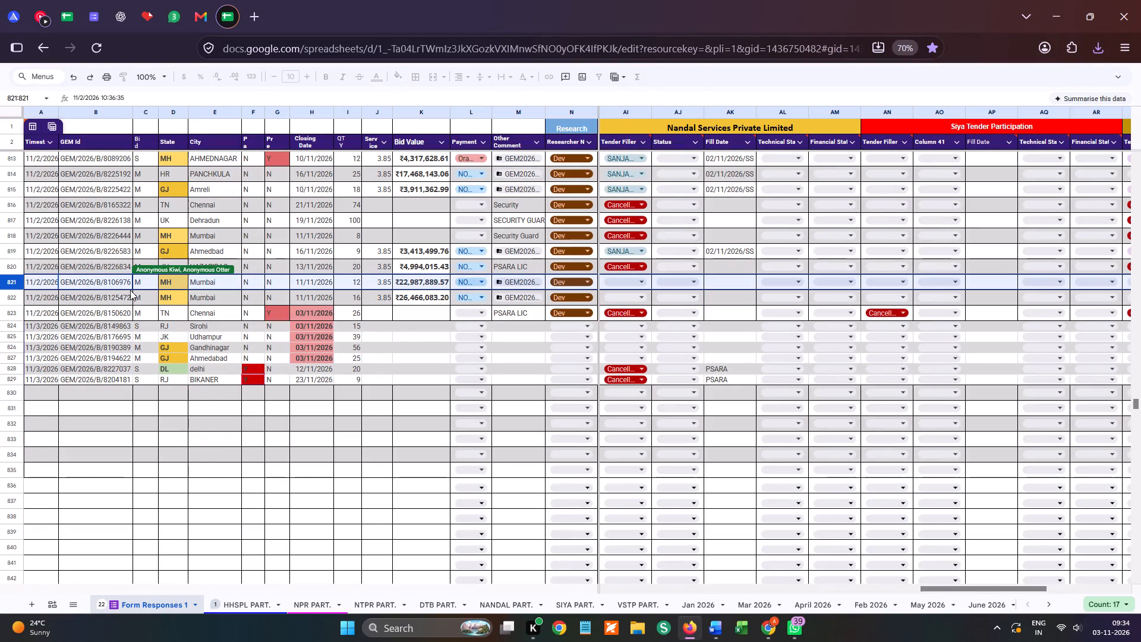
pyautogui.click(125, 281)
pyautogui.hotkey('ctrl', 'c')
pyautogui.hotkey('ctrl', 'c')
pyautogui.hotkey('ctrl', 'c')
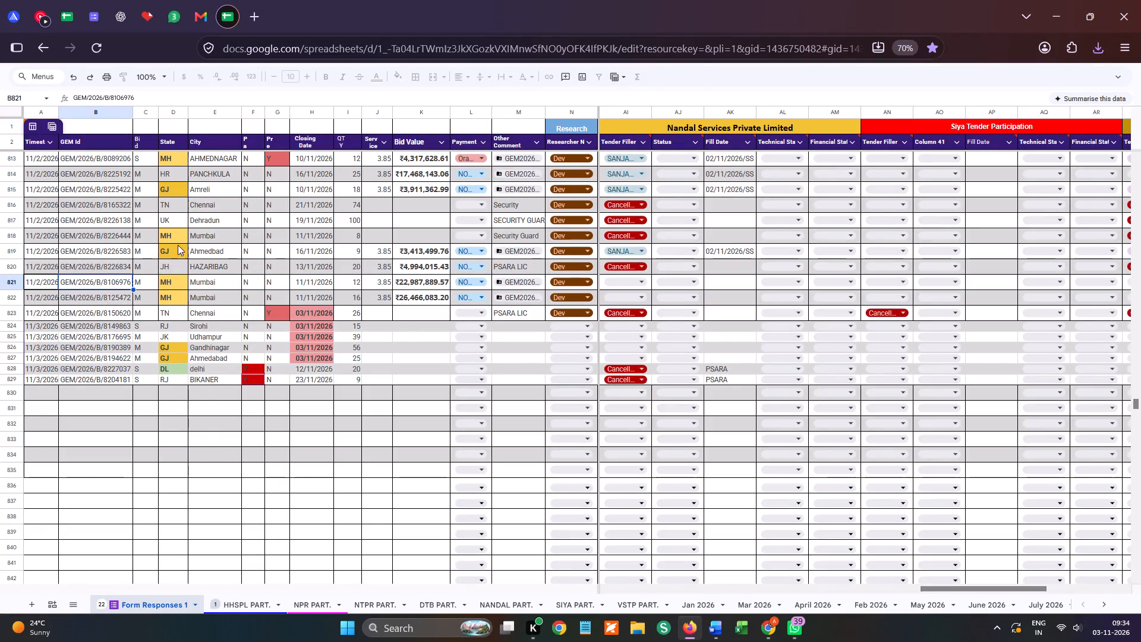
pyautogui.hotkey('ctrl', 'c')
pyautogui.hotkey('ctrl', 'c')
pyautogui.hotkey('ctrl', 'c')
pyautogui.click(770, 624)
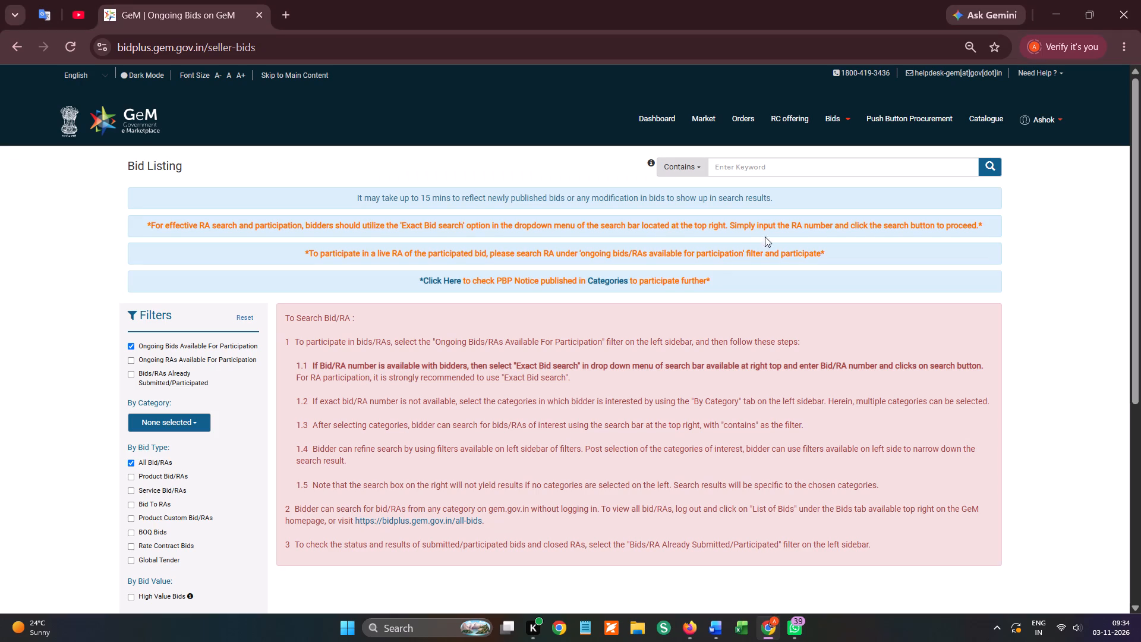
pyautogui.click(776, 162)
pyautogui.hotkey('ctrl', 'v')
pyautogui.click(690, 168)
pyautogui.click(705, 237)
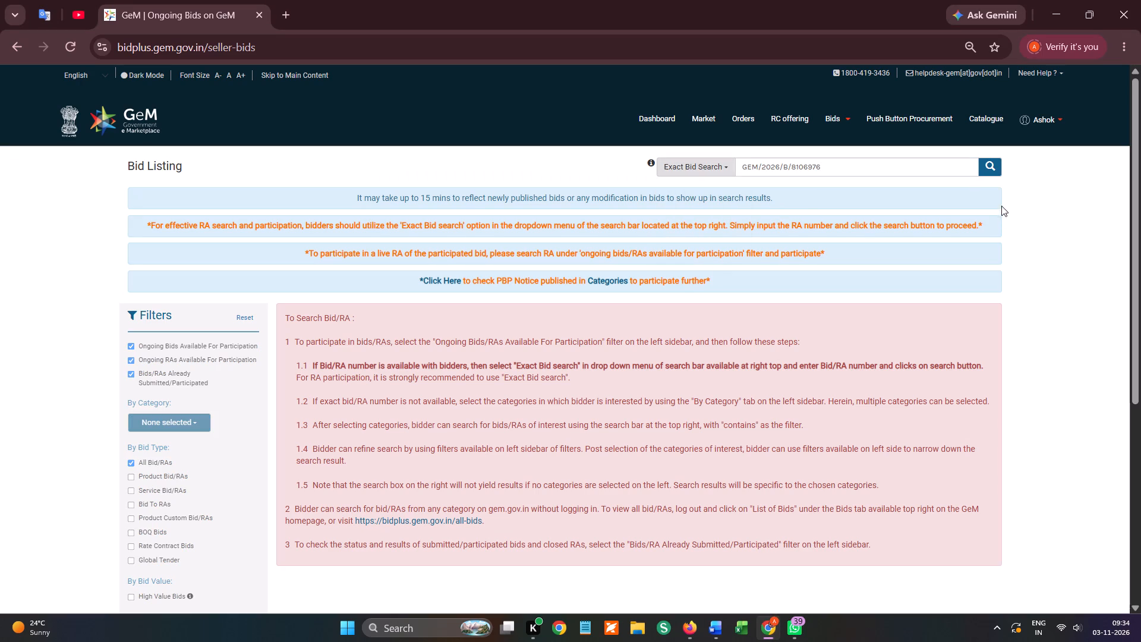
pyautogui.click(993, 166)
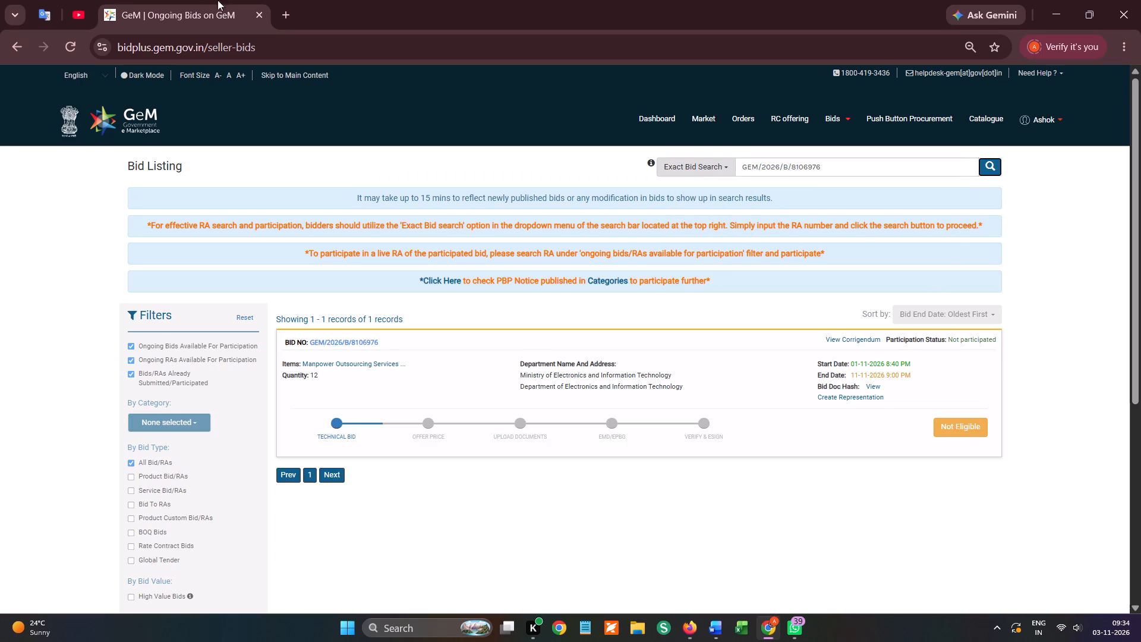
# Return to the tender sheet in Firefox, open row 821's linked Drive folder and open ALL ANNEXURES.docx.
pyautogui.hotkey('alt', 'Tab')
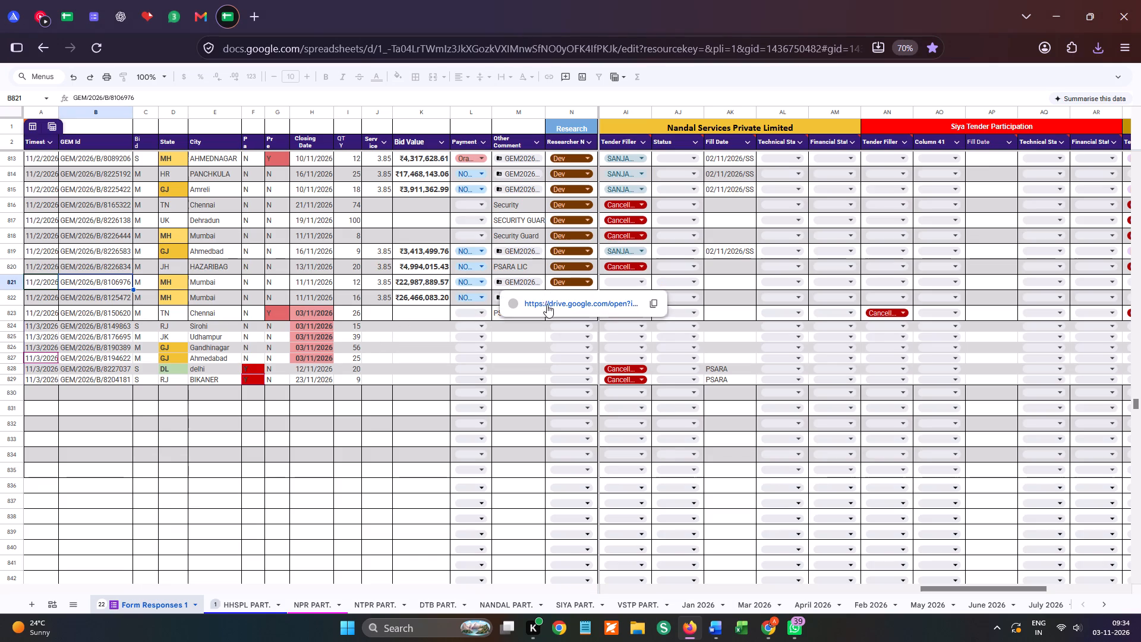
pyautogui.click(547, 304)
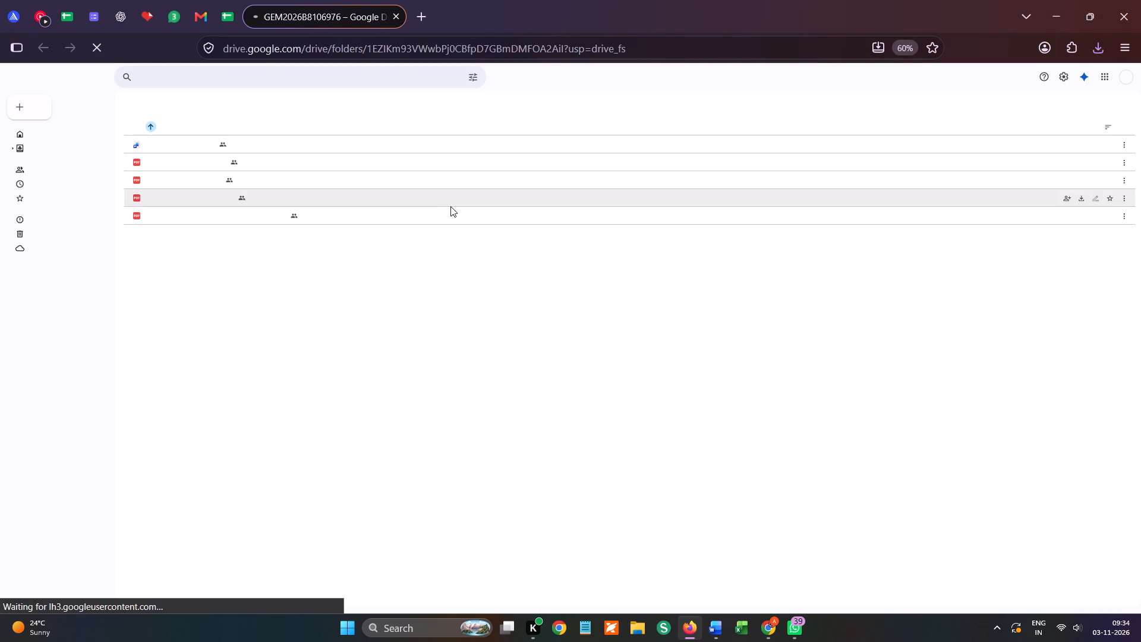
pyautogui.doubleClick(196, 169)
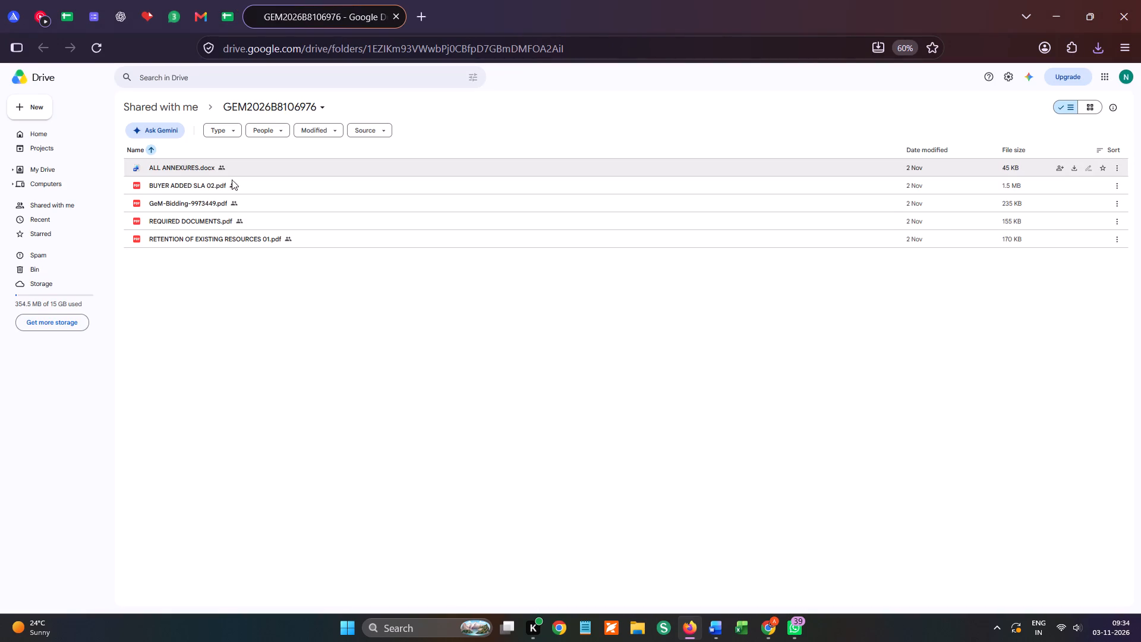
pyautogui.doubleClick(256, 202)
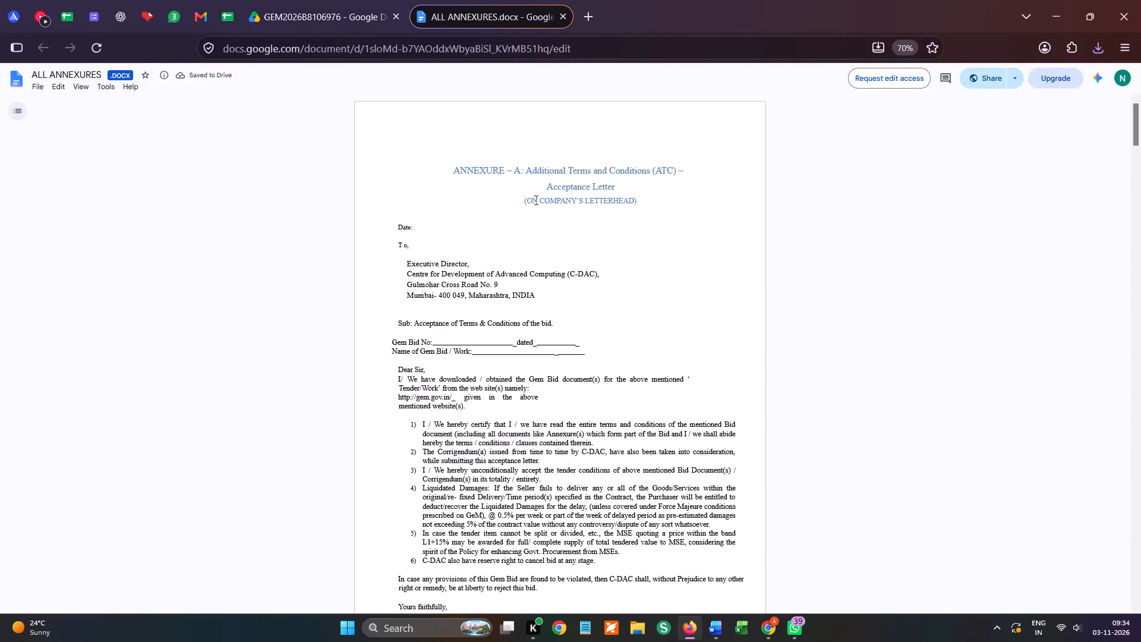
# Look through the ALL ANNEXURES document to see which annexure formats the bidder must submit on letterhead.
pyautogui.scroll(-6, 548, 207)
pyautogui.scroll(-17, 590, 237)
pyautogui.scroll(-19, 602, 276)
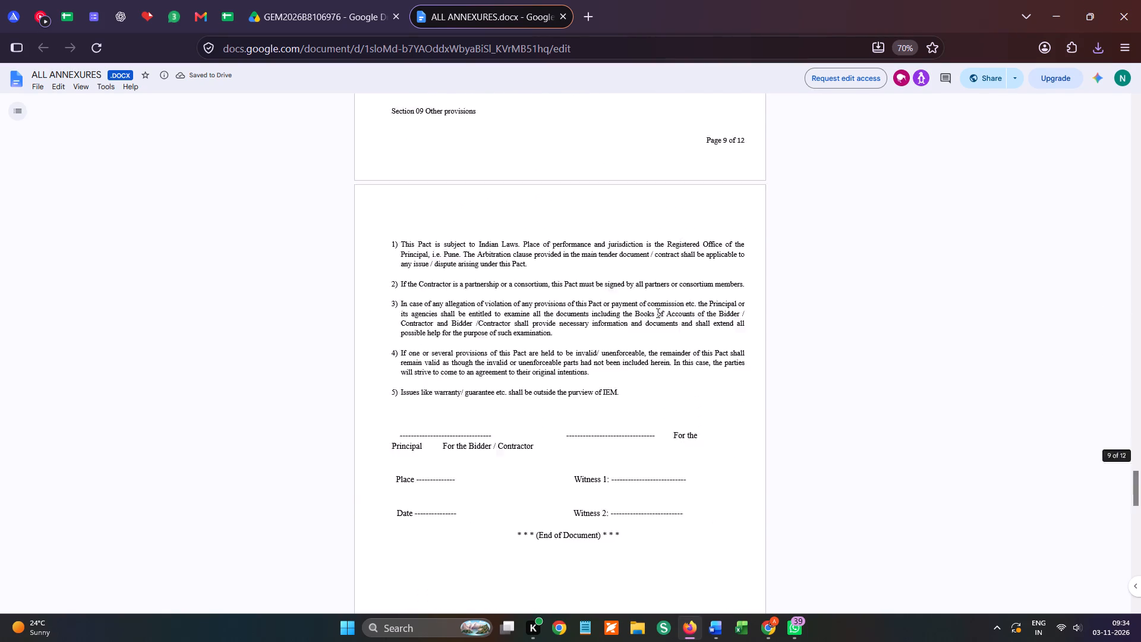
pyautogui.scroll(-9, 672, 312)
pyautogui.scroll(13, 673, 327)
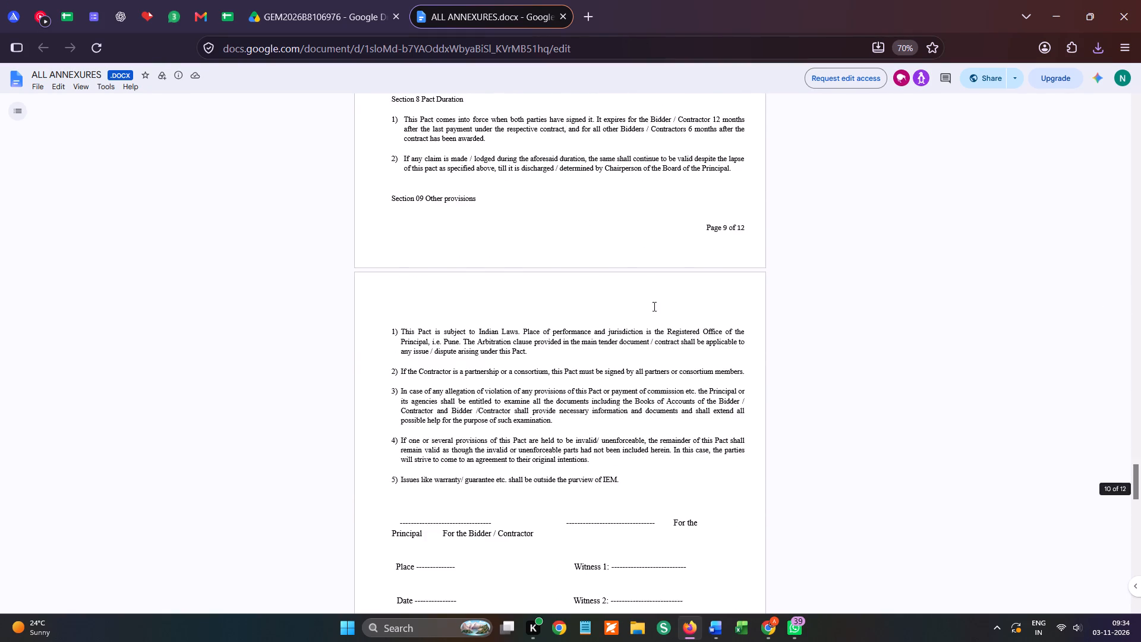
pyautogui.scroll(20, 653, 306)
pyautogui.scroll(14, 653, 306)
pyautogui.scroll(4, 570, 209)
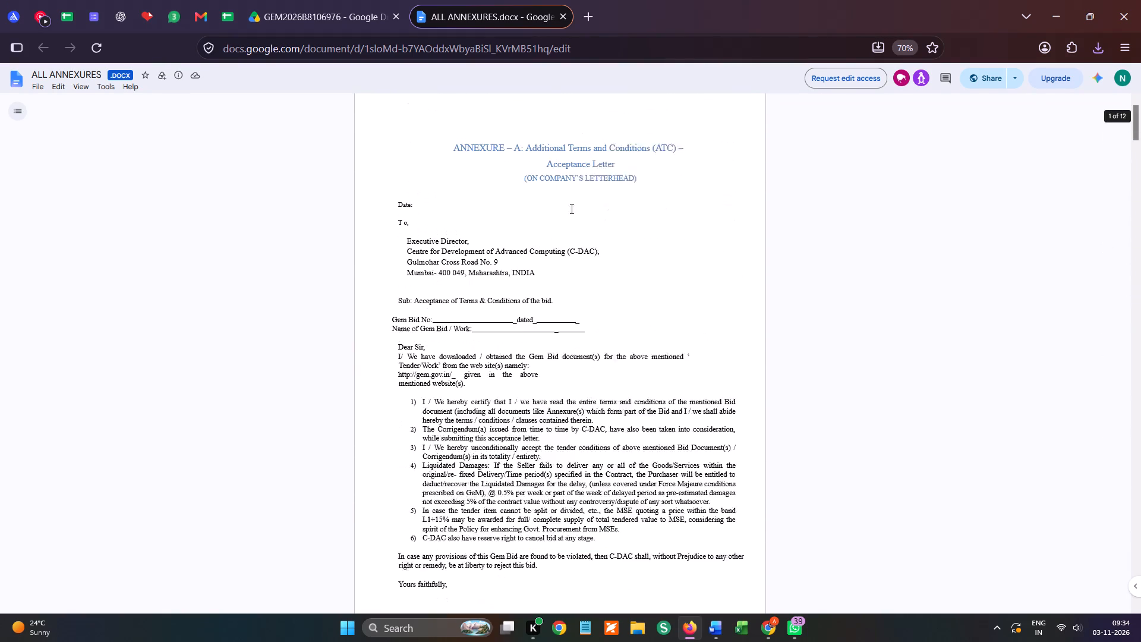
pyautogui.scroll(8, 570, 207)
# Copy the text of Annexures A, B and C, from the ATC Acceptance Letter heading to the end of the Non-Blacklisting/Debarring Letter.
pyautogui.moveTo(444, 166); pyautogui.dragTo(603, 363)
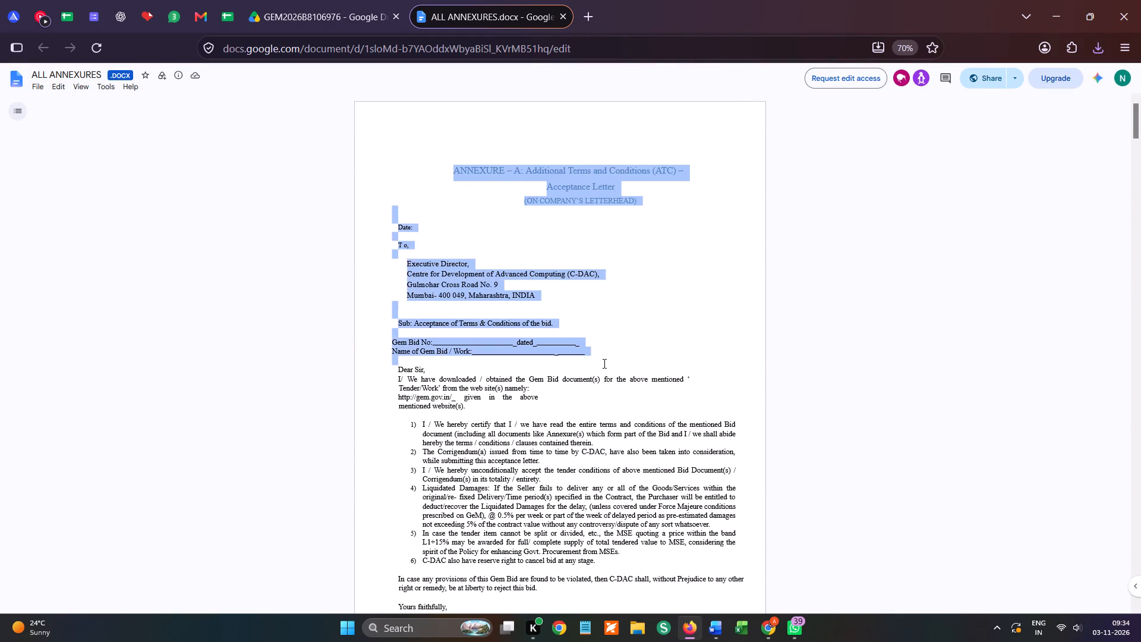
pyautogui.moveTo(603, 363); pyautogui.dragTo(607, 417)
pyautogui.scroll(-2, 609, 381)
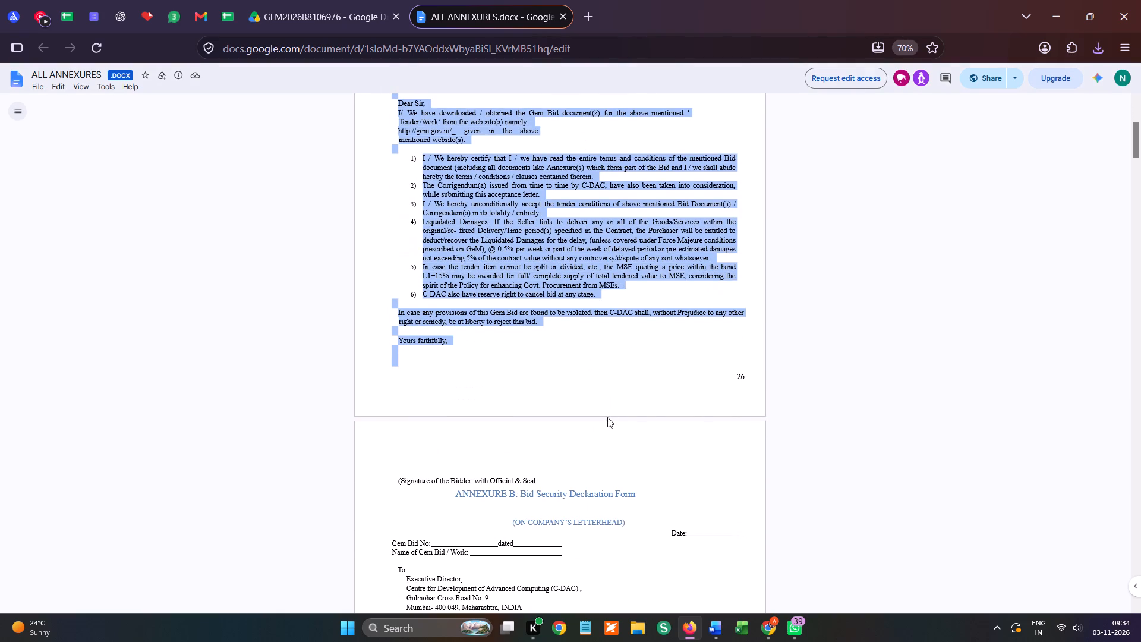
pyautogui.moveTo(607, 417); pyautogui.dragTo(600, 441)
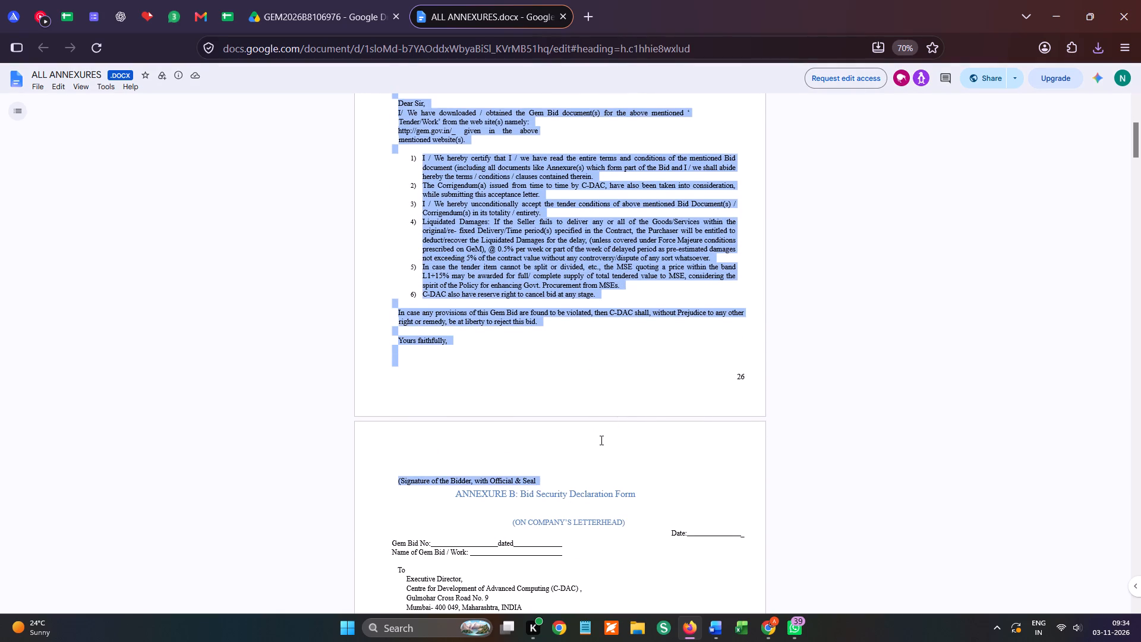
pyautogui.moveTo(600, 441); pyautogui.dragTo(601, 443)
pyautogui.scroll(-3, 600, 441)
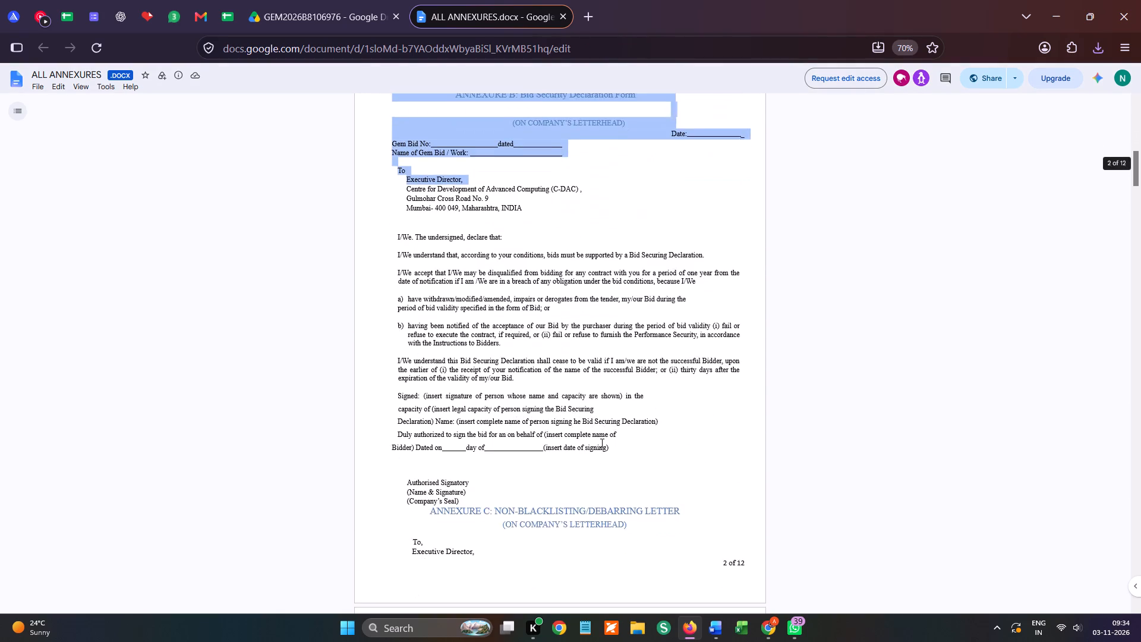
pyautogui.moveTo(601, 443); pyautogui.dragTo(598, 442)
pyautogui.scroll(-2, 601, 443)
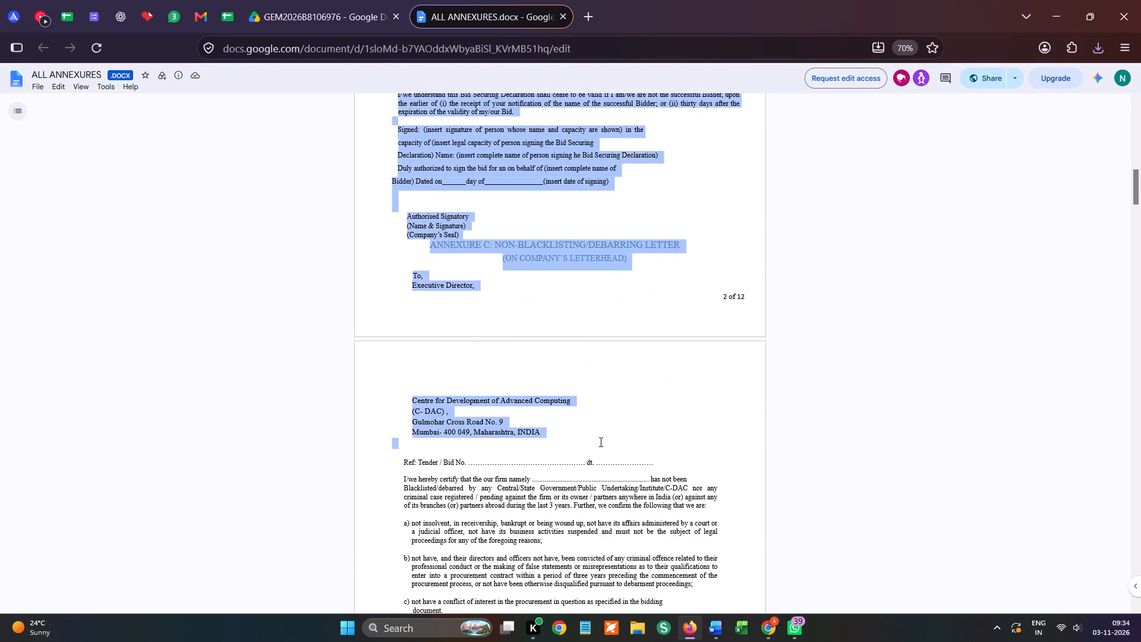
pyautogui.moveTo(598, 442); pyautogui.dragTo(591, 441)
pyautogui.scroll(-4, 591, 440)
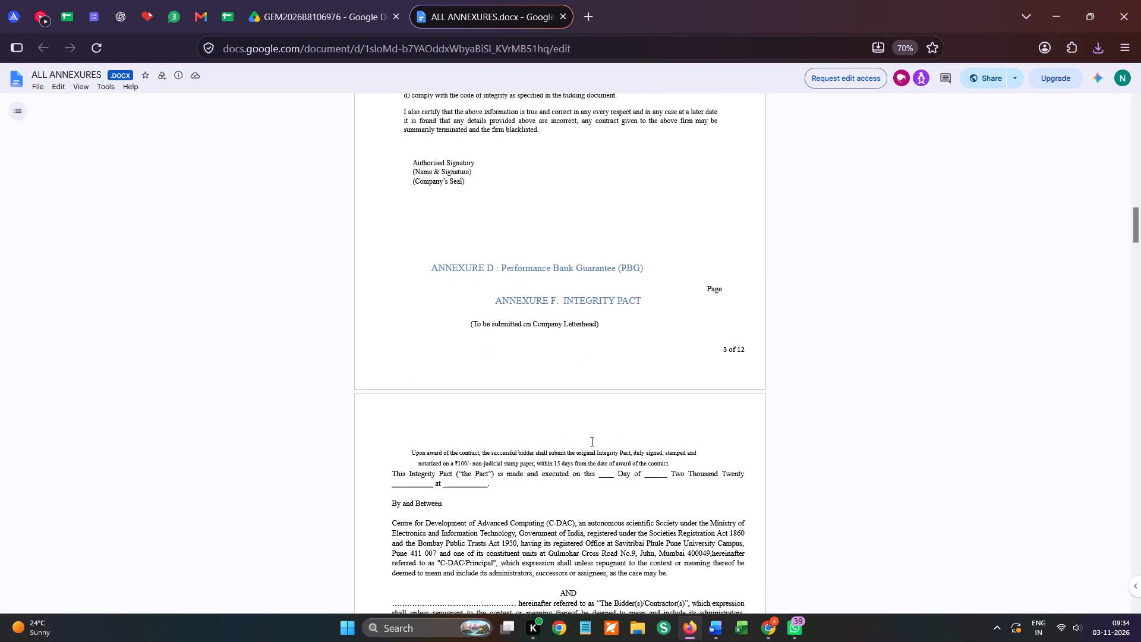
pyautogui.moveTo(591, 441); pyautogui.dragTo(505, 237)
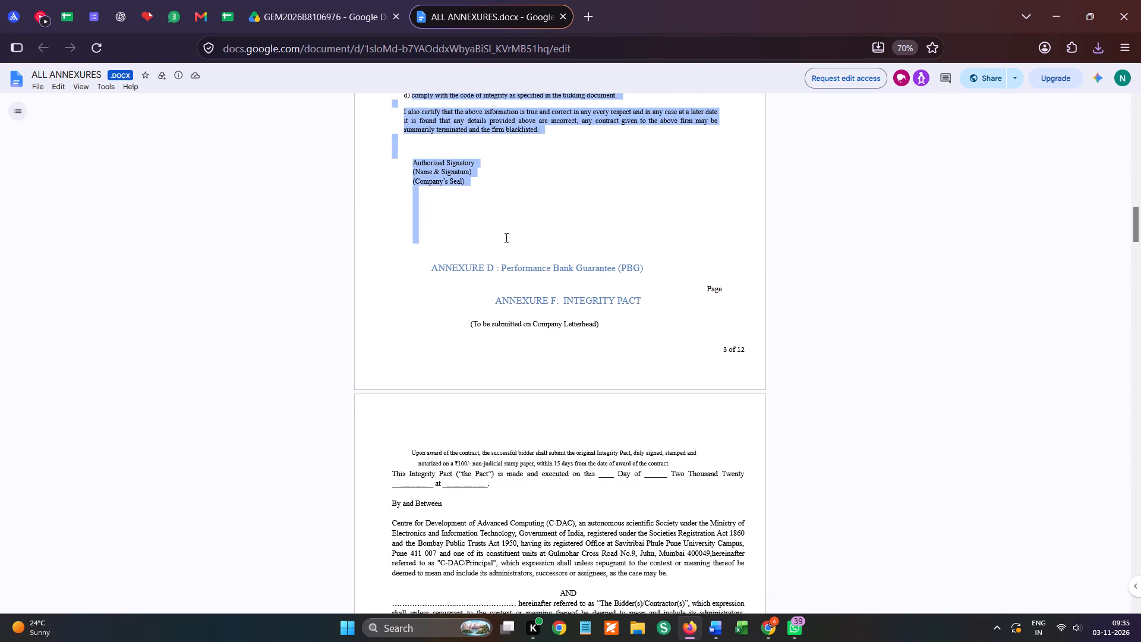
pyautogui.moveTo(505, 237); pyautogui.dragTo(505, 237)
pyautogui.hotkey('ctrl', 'c')
pyautogui.hotkey('ctrl', 'c')
pyautogui.hotkey('ctrl', 'c')
pyautogui.hotkey('ctrl', 'c')
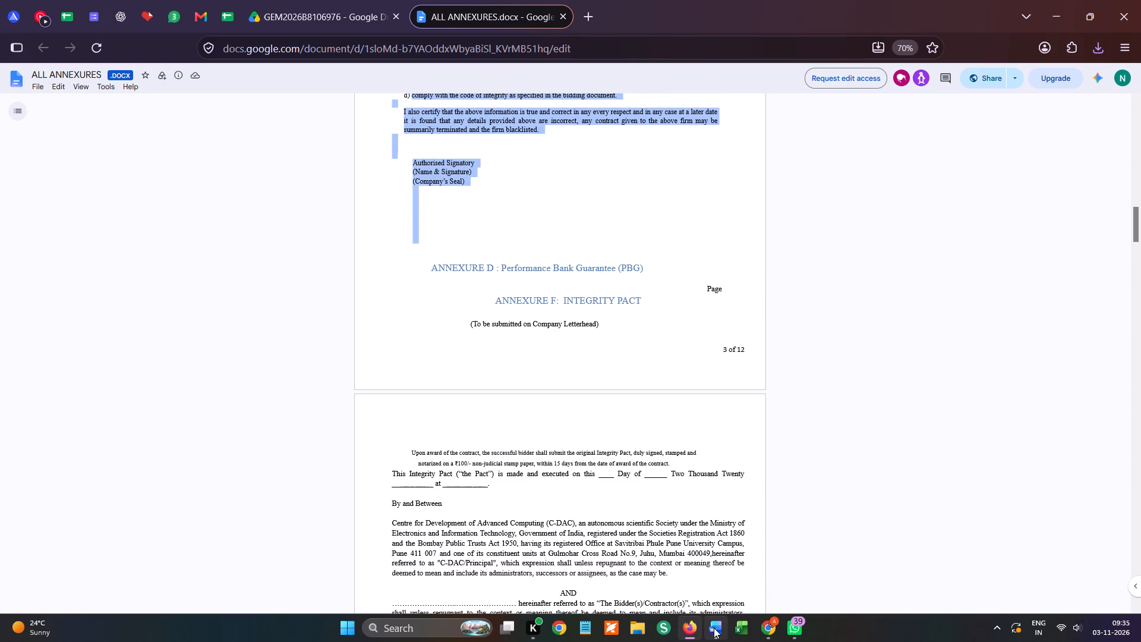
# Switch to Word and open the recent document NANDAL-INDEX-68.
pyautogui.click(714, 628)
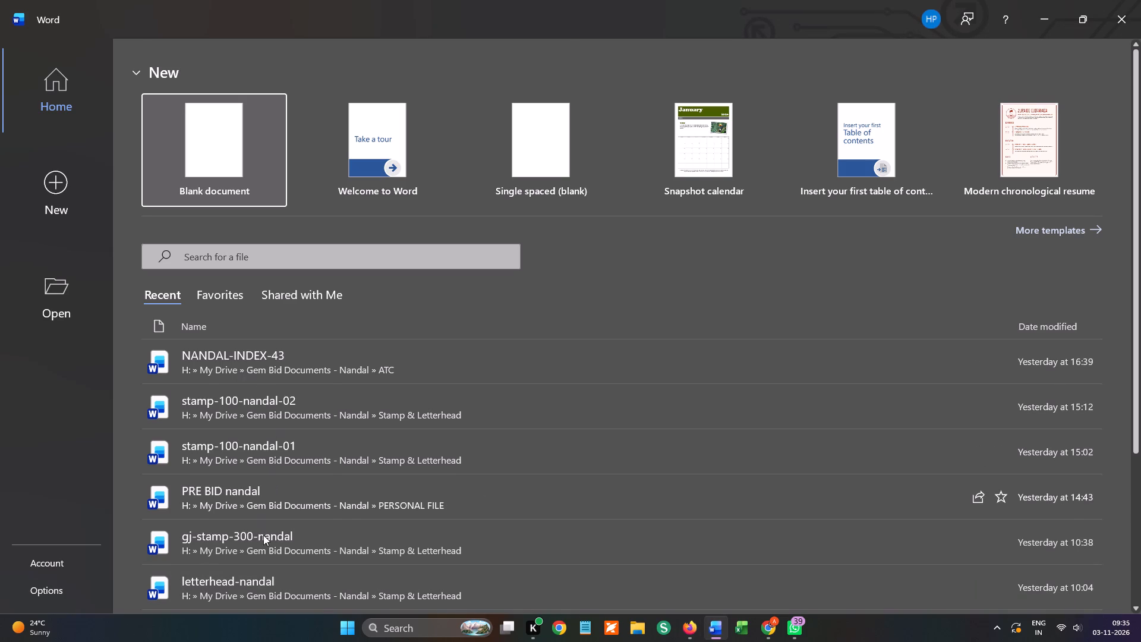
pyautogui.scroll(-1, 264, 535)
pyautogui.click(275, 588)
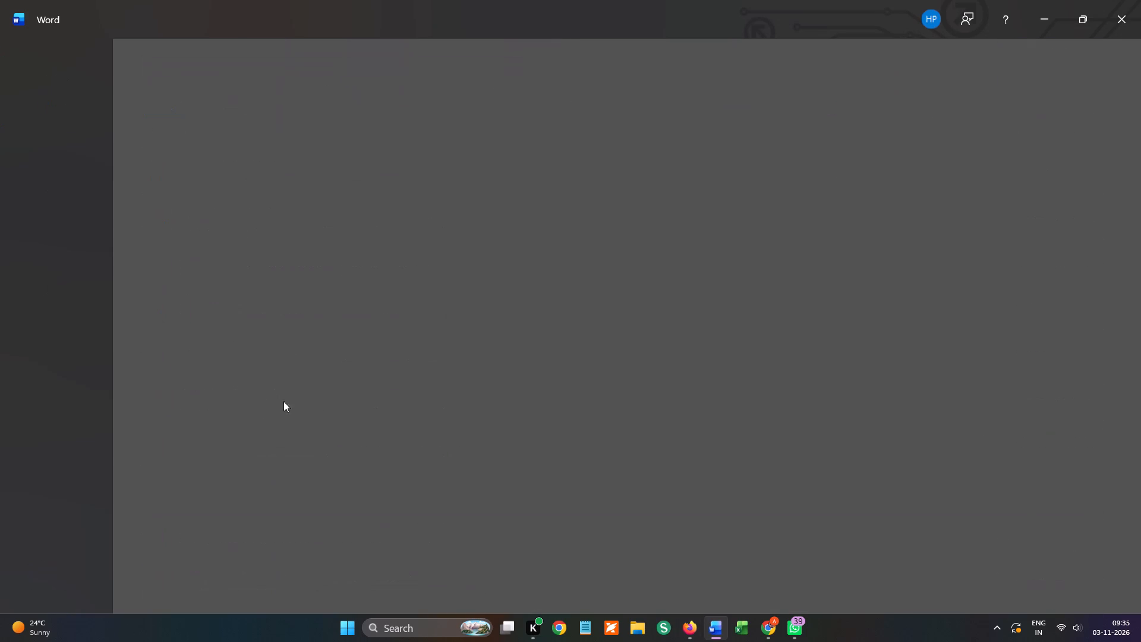
# Open the recent document PRE BID nandal in Word and close NANDAL-INDEX-68.
pyautogui.click(29, 58)
pyautogui.click(29, 53)
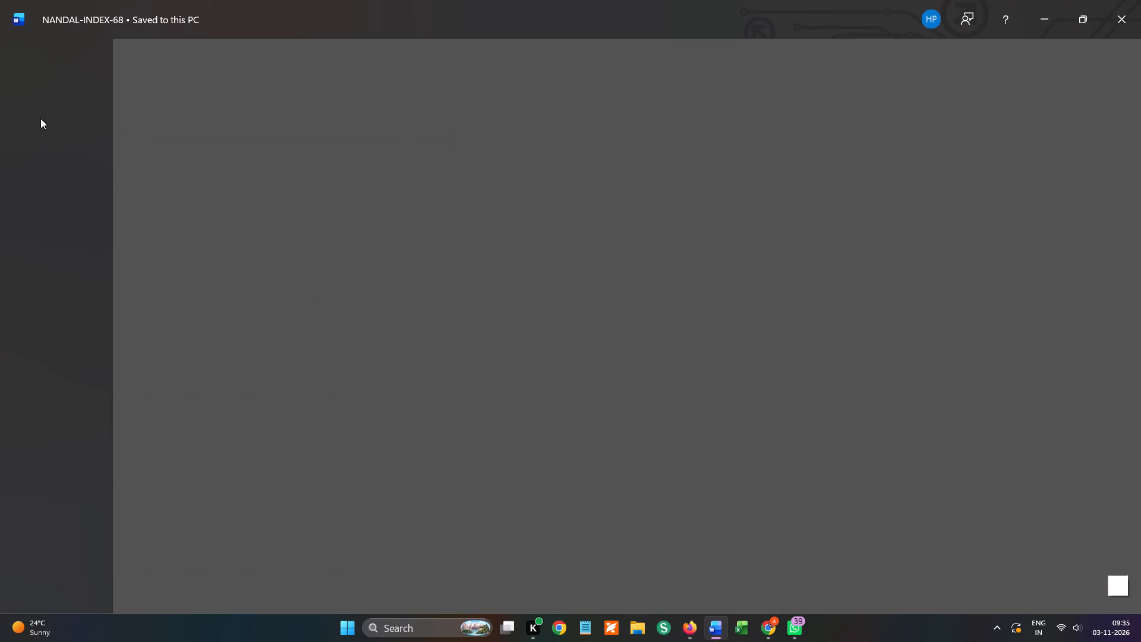
pyautogui.click(30, 51)
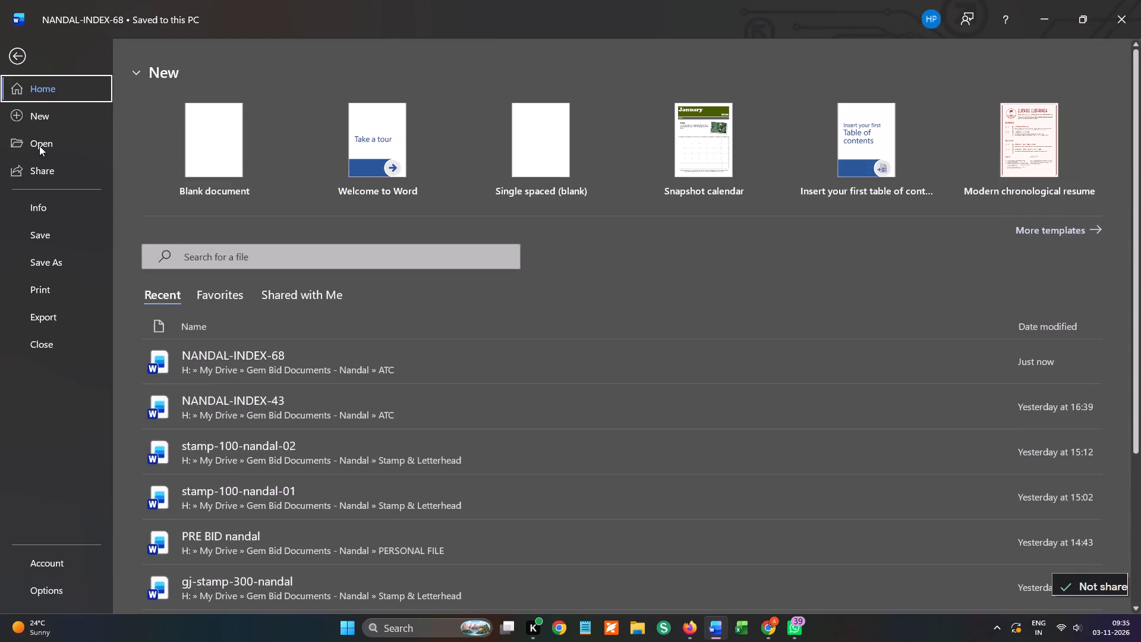
pyautogui.click(40, 143)
pyautogui.scroll(-1, 525, 456)
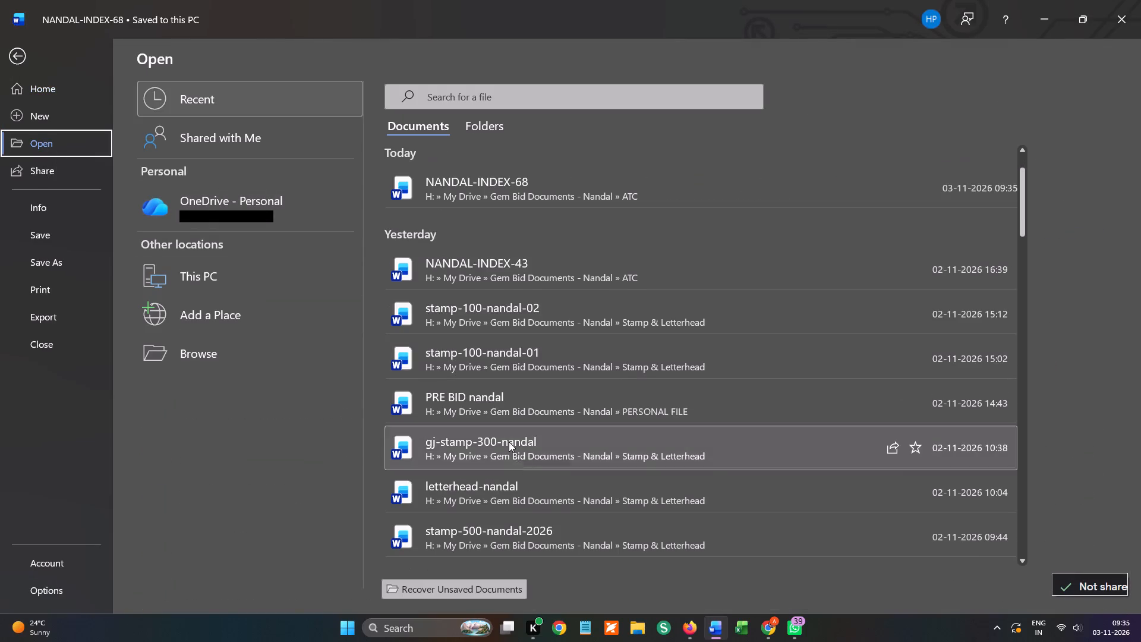
pyautogui.click(507, 399)
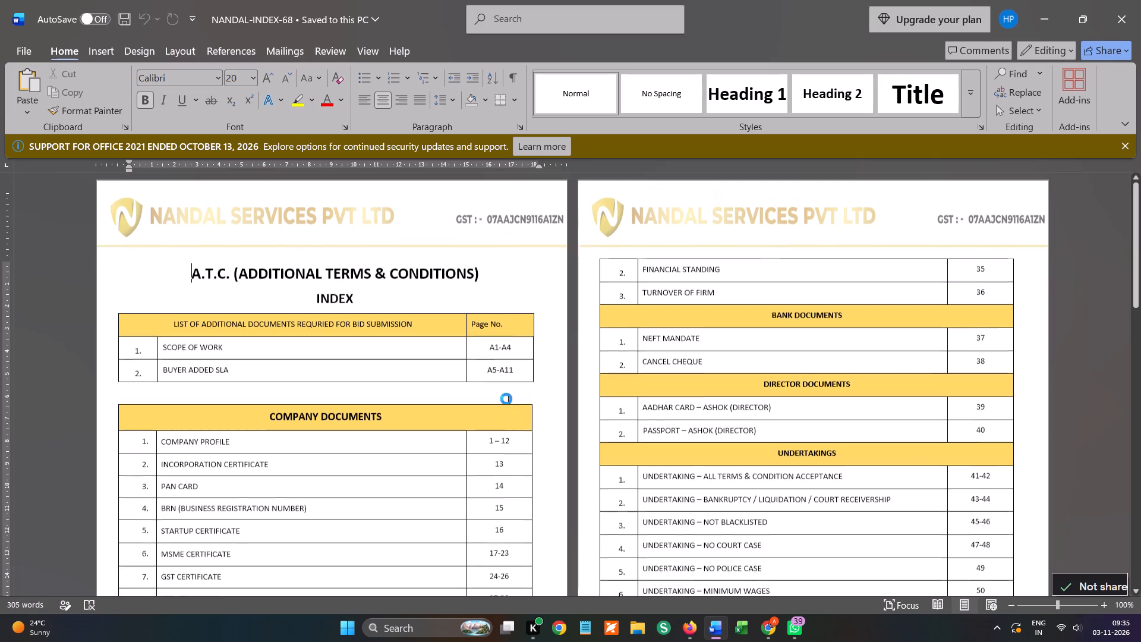
pyautogui.click(1137, 20)
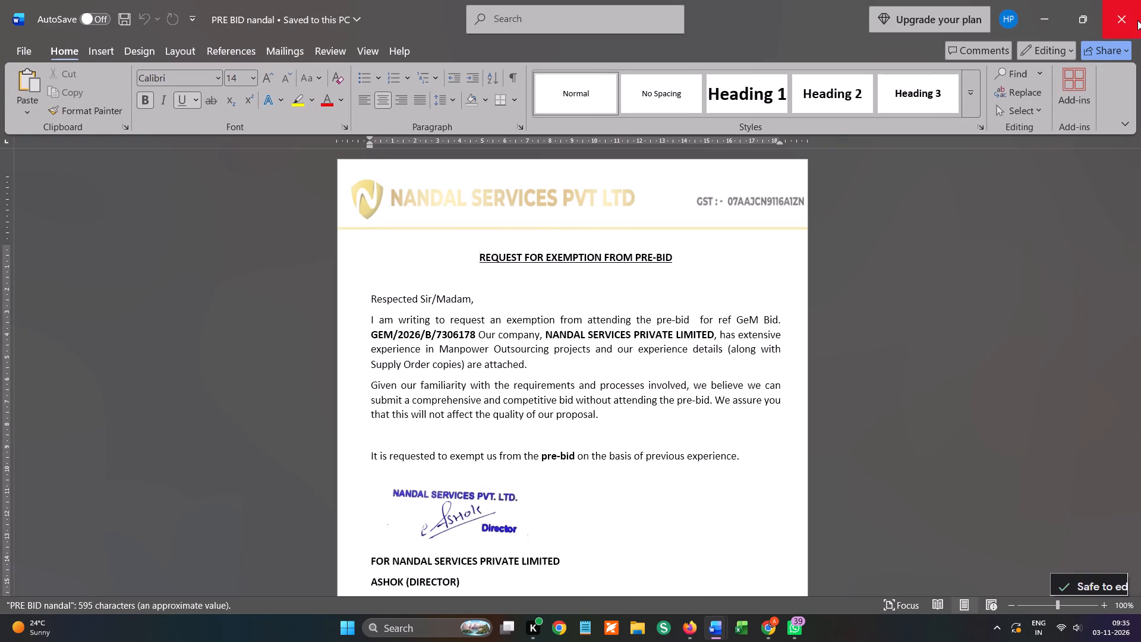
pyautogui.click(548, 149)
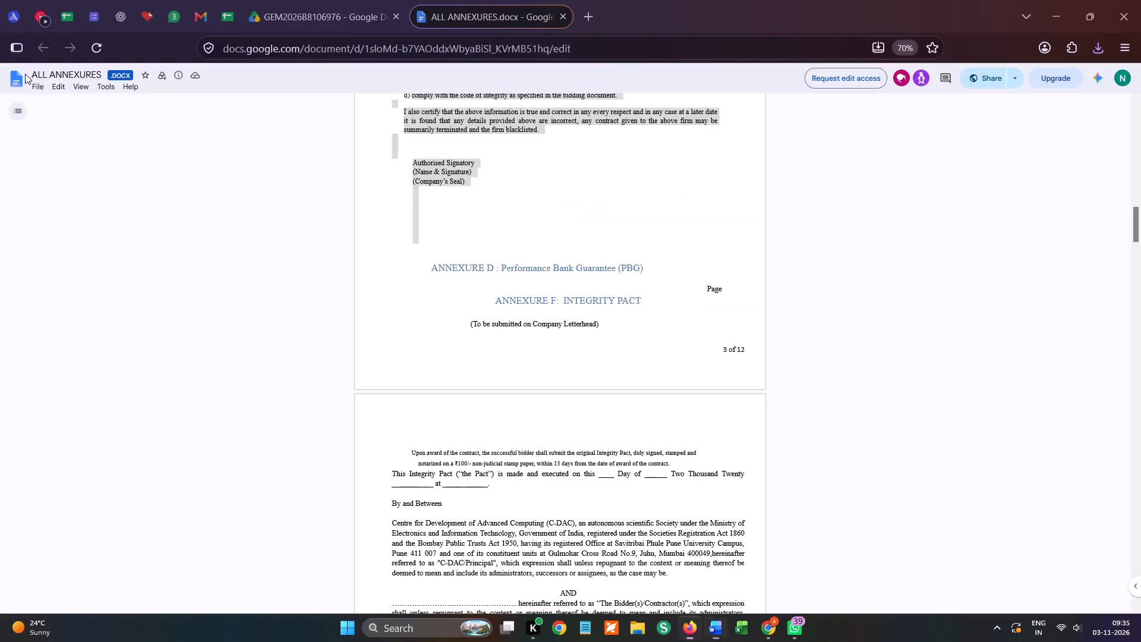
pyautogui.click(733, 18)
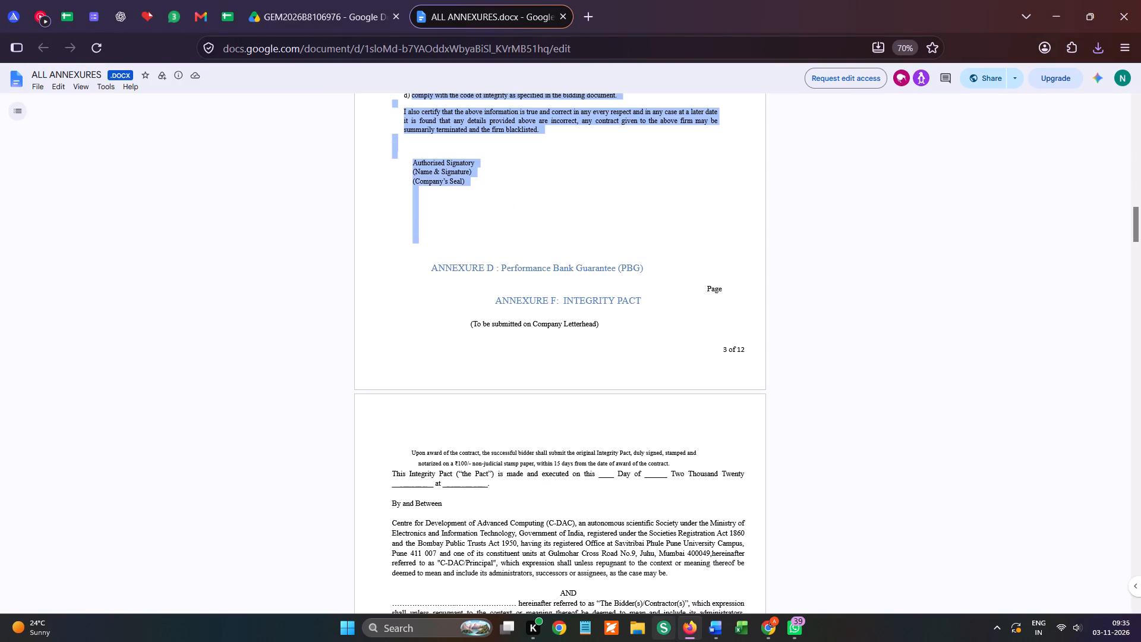
# Switch to Word, where NANDAL-INDEX-68 is open, and bring up the recent documents for opening another file.
pyautogui.click(717, 624)
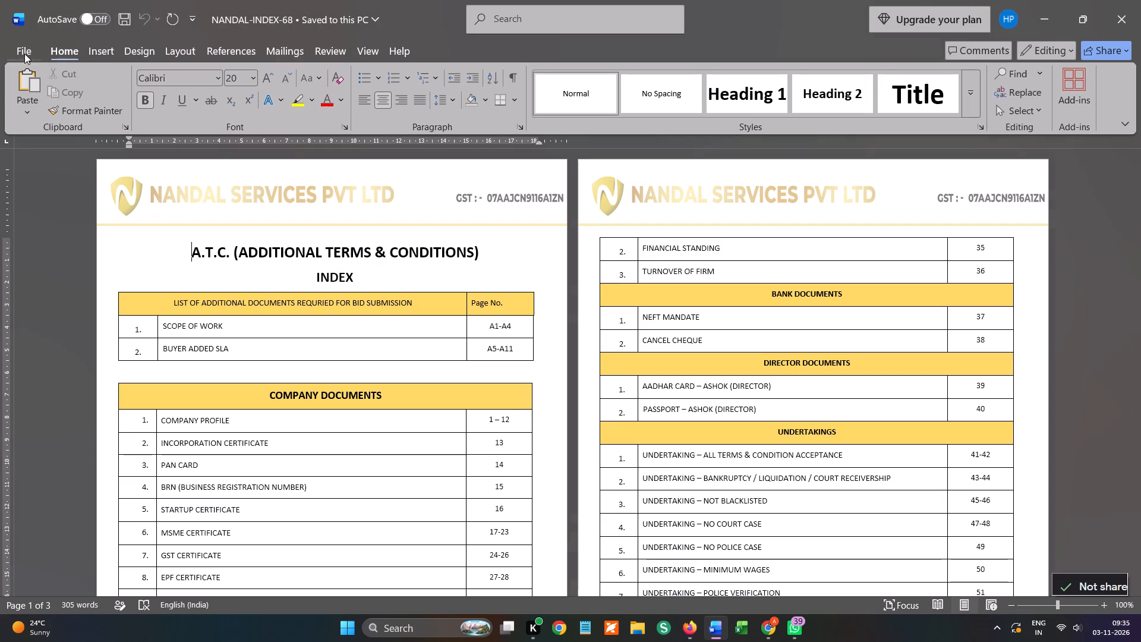
pyautogui.click(24, 49)
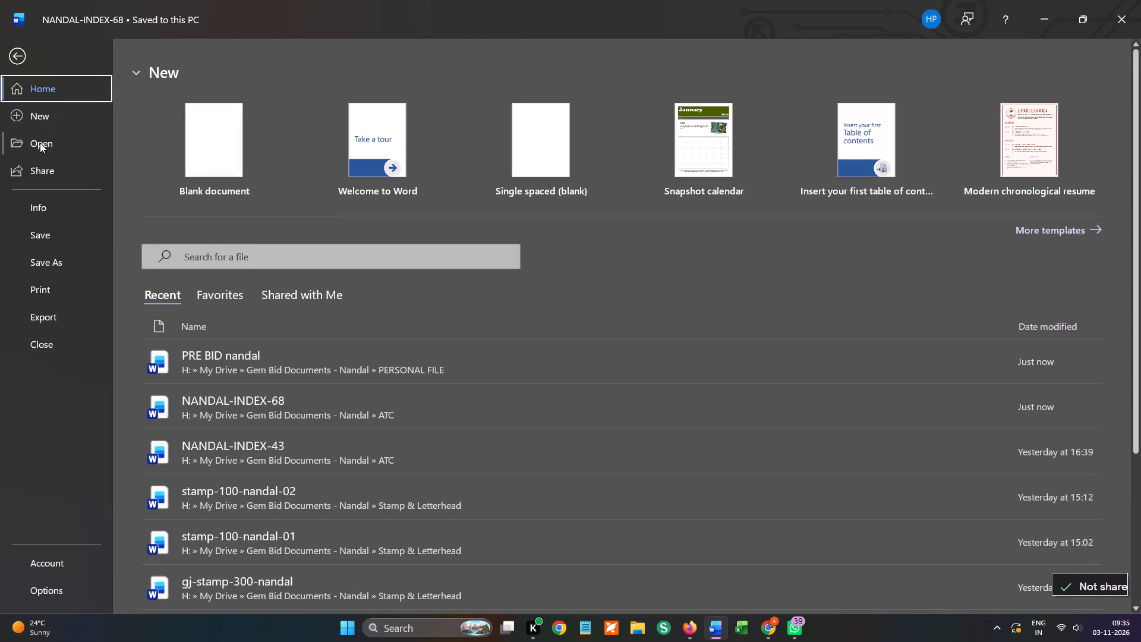
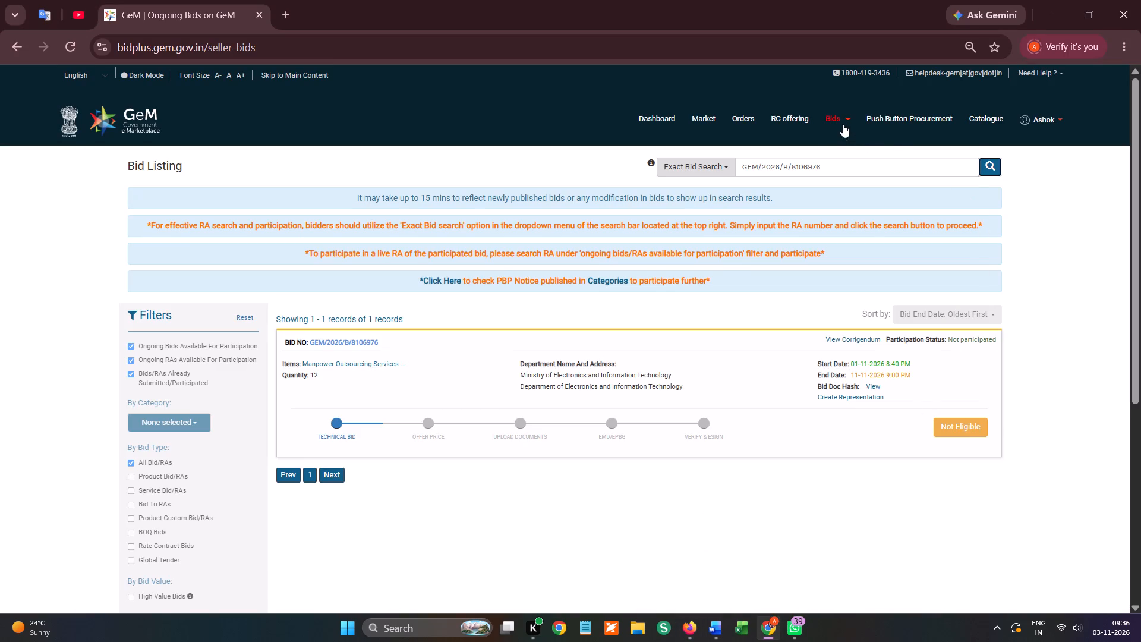
# Reopen the GeM seller Bid Listing page afresh for another bid search.
pyautogui.click(857, 148)
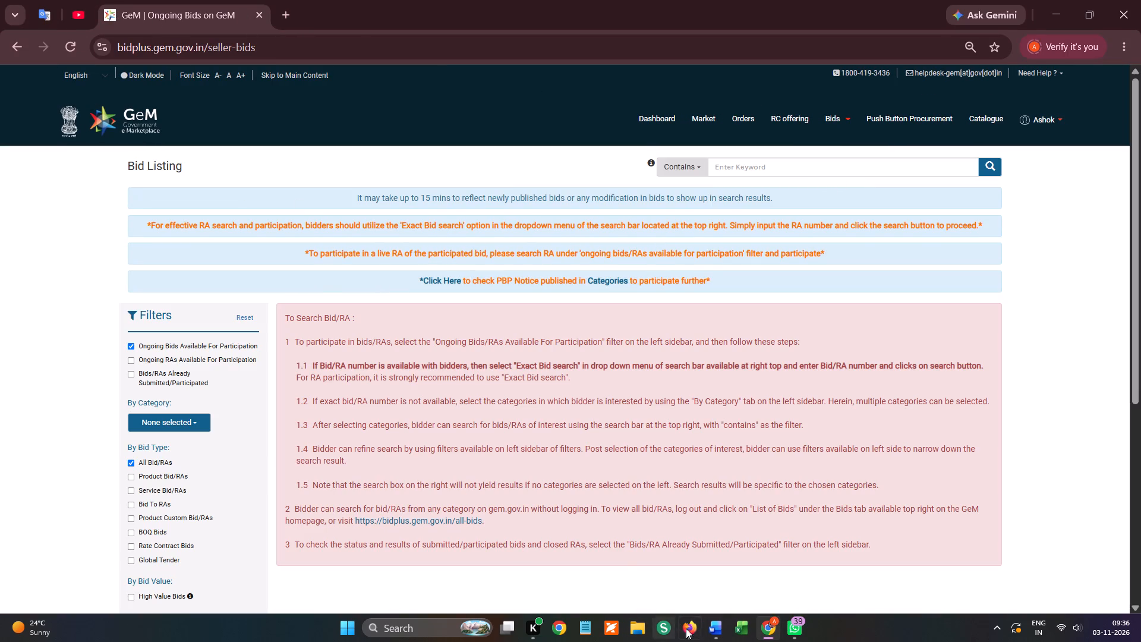
# Switch to Firefox, to the Form Responses 1 tender tracking sheet.
pyautogui.click(692, 588)
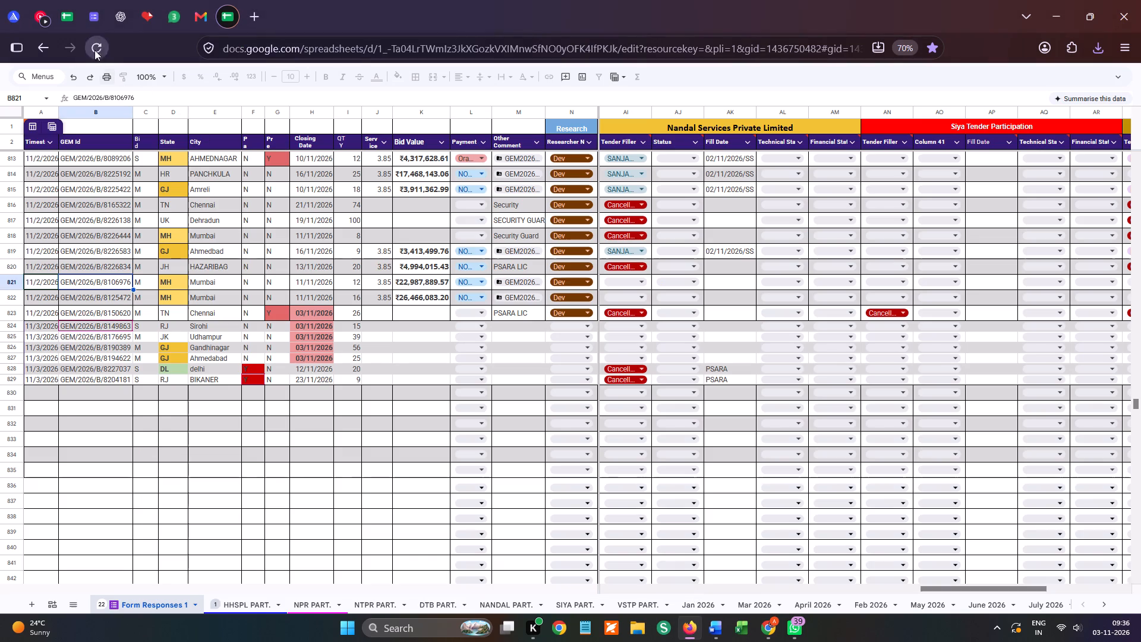
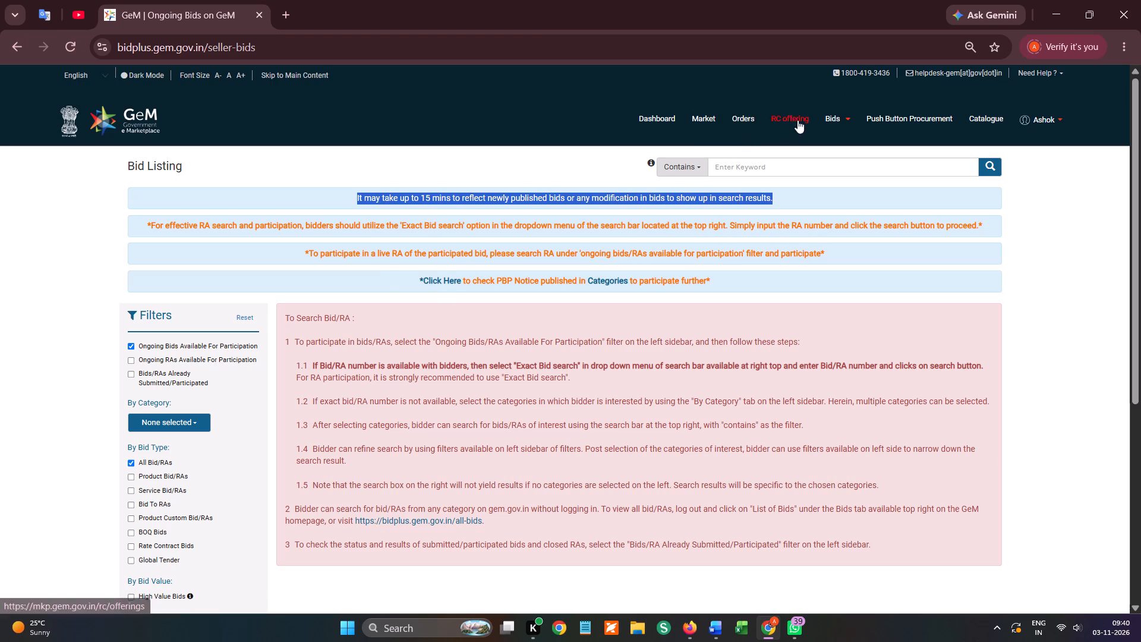
# Open the GeM seller dashboard and look through its notifications, latest bids and latest RAs.
pyautogui.click(659, 118)
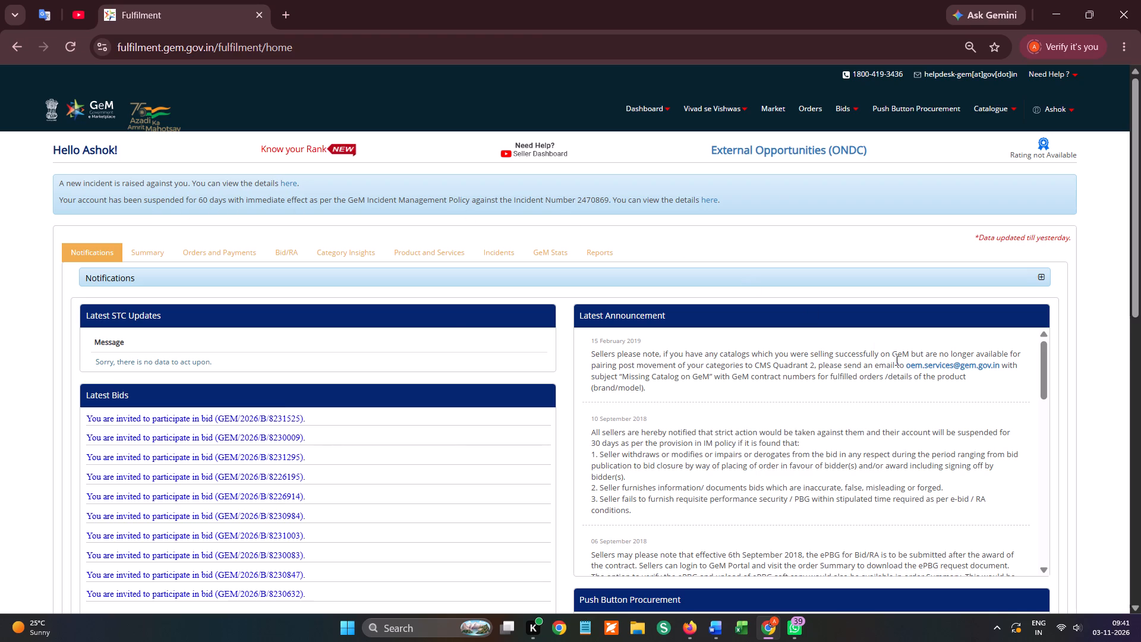
pyautogui.scroll(-1, 178, 384)
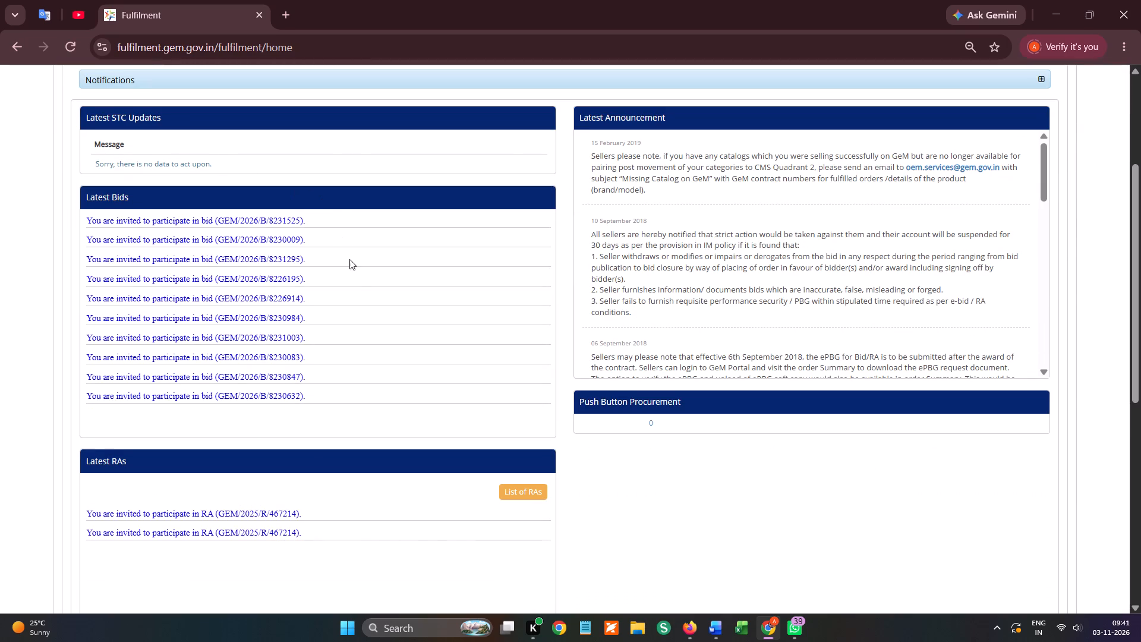
pyautogui.scroll(-1, 320, 456)
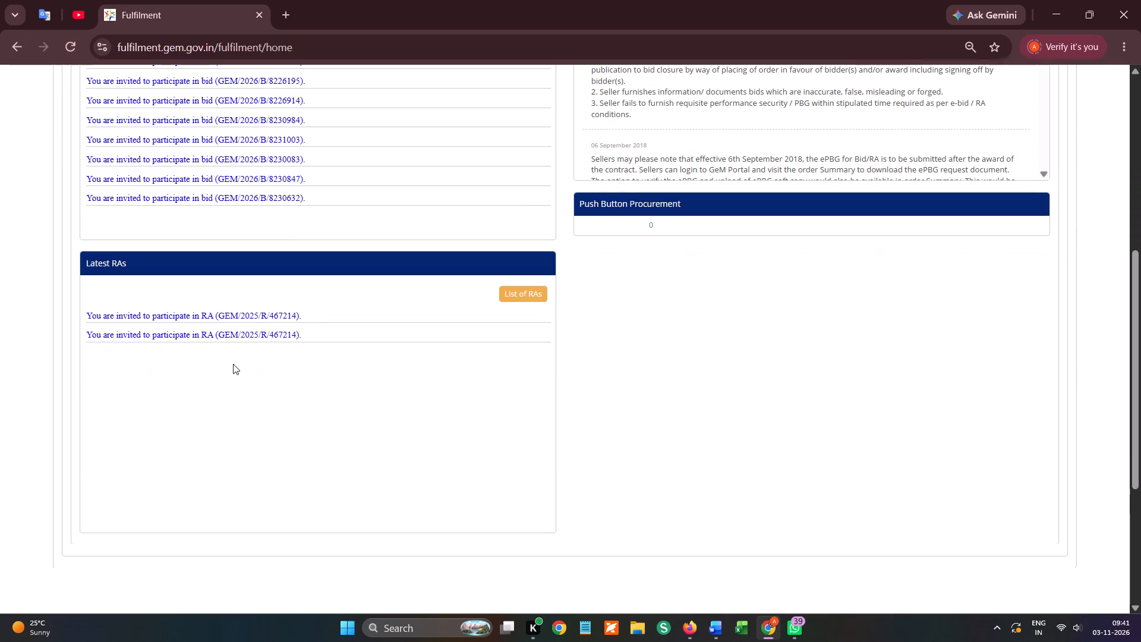
pyautogui.scroll(3, 401, 386)
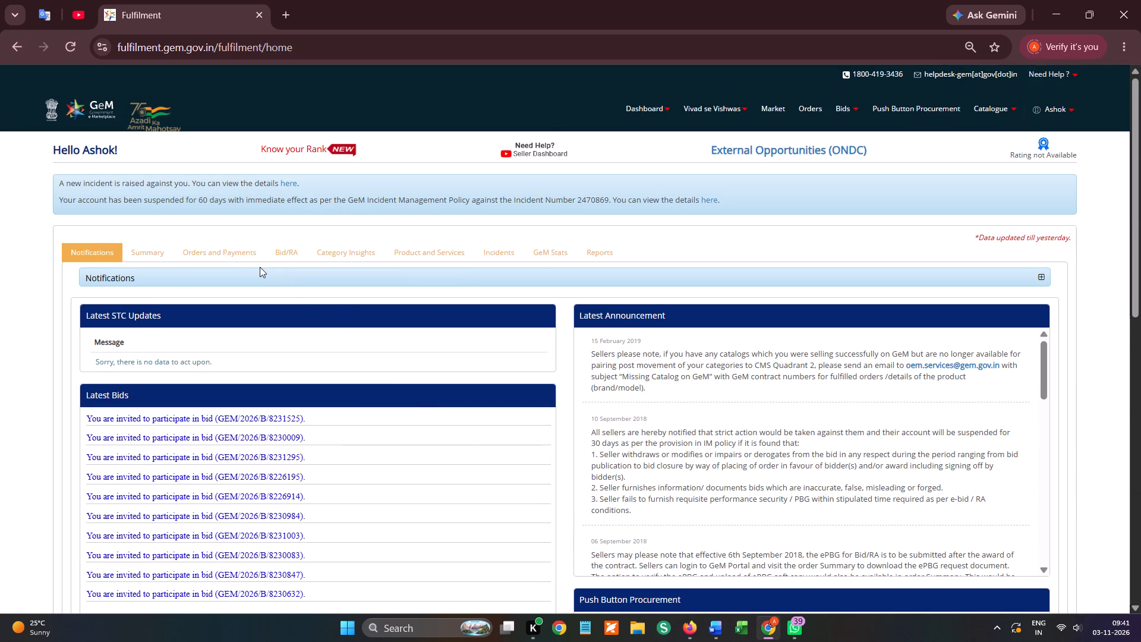
pyautogui.click(112, 251)
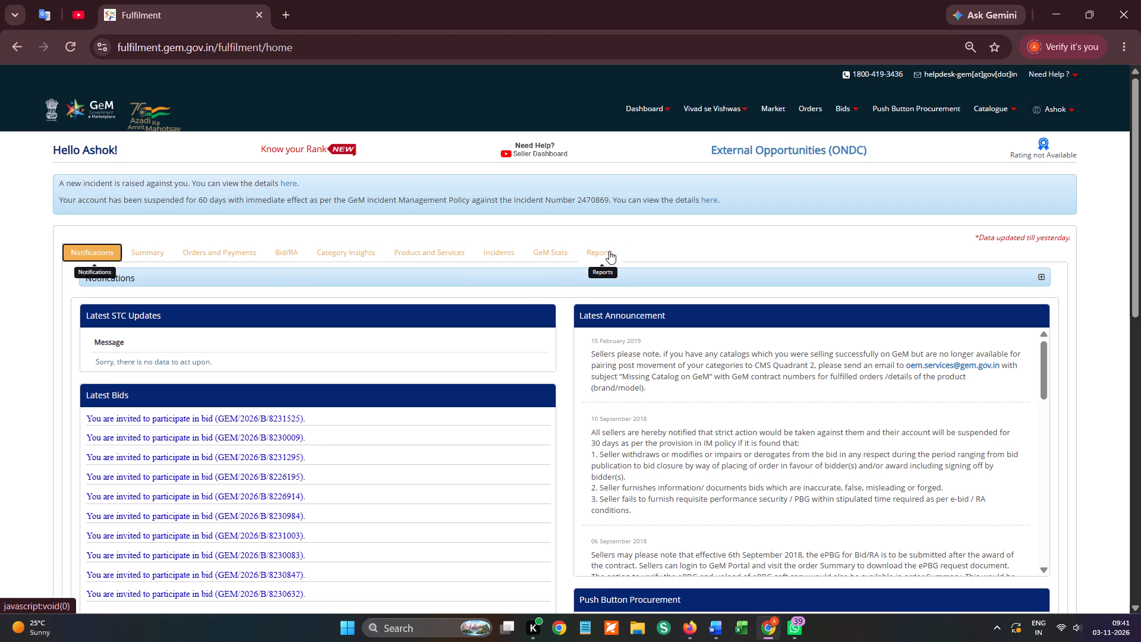
# Open the Incidents section of the seller dashboard and dismiss the site's location permission request.
pyautogui.click(508, 255)
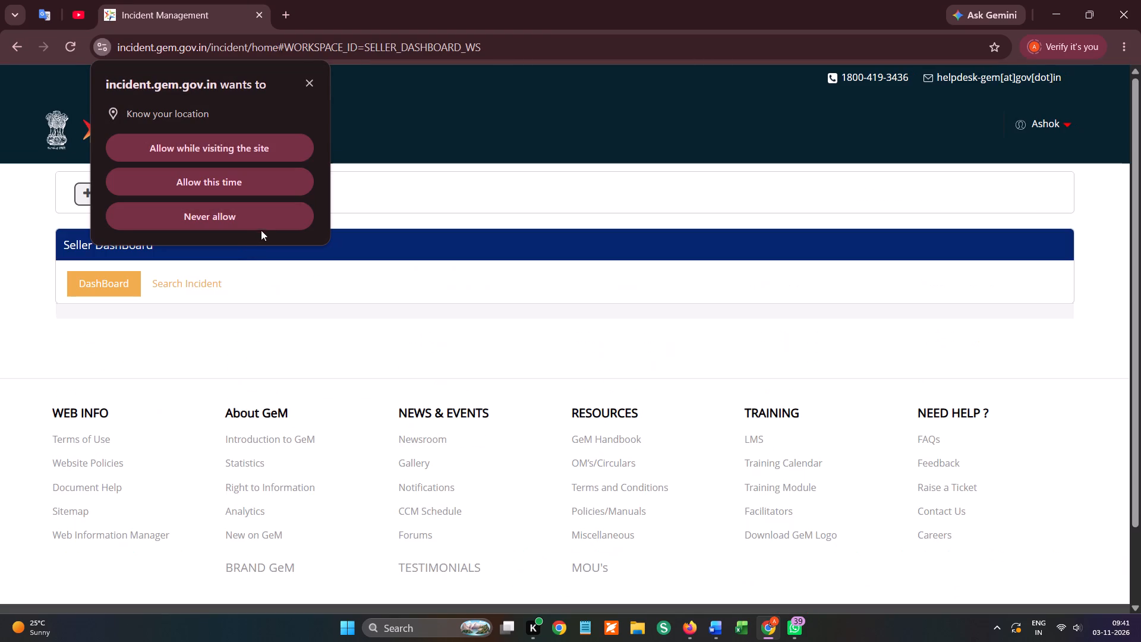
pyautogui.click(532, 281)
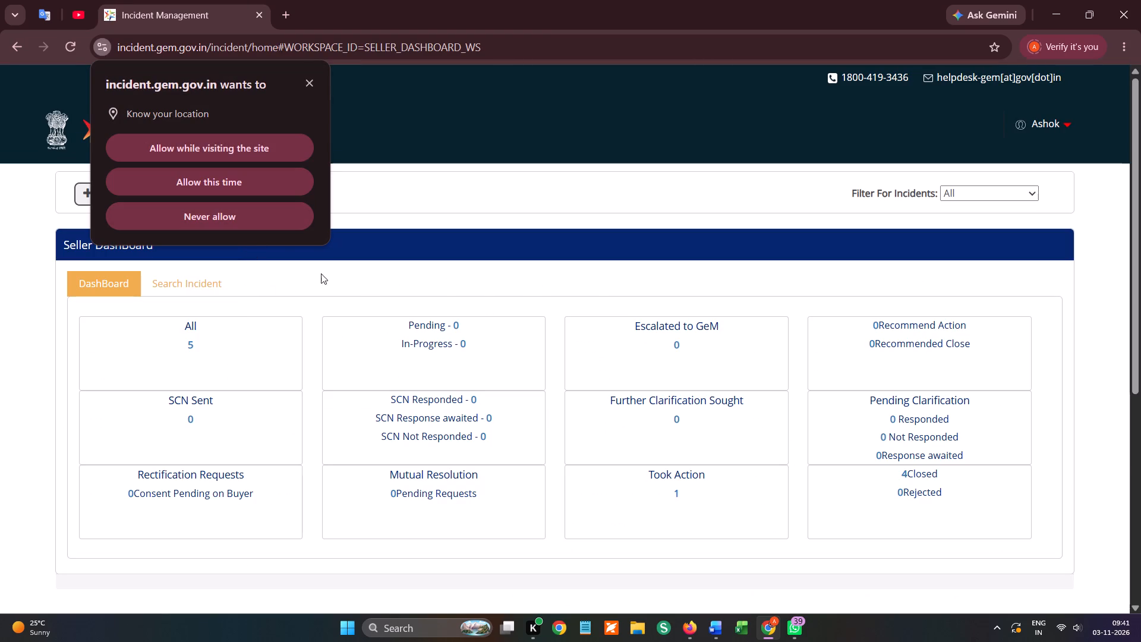
pyautogui.click(317, 83)
pyautogui.click(308, 78)
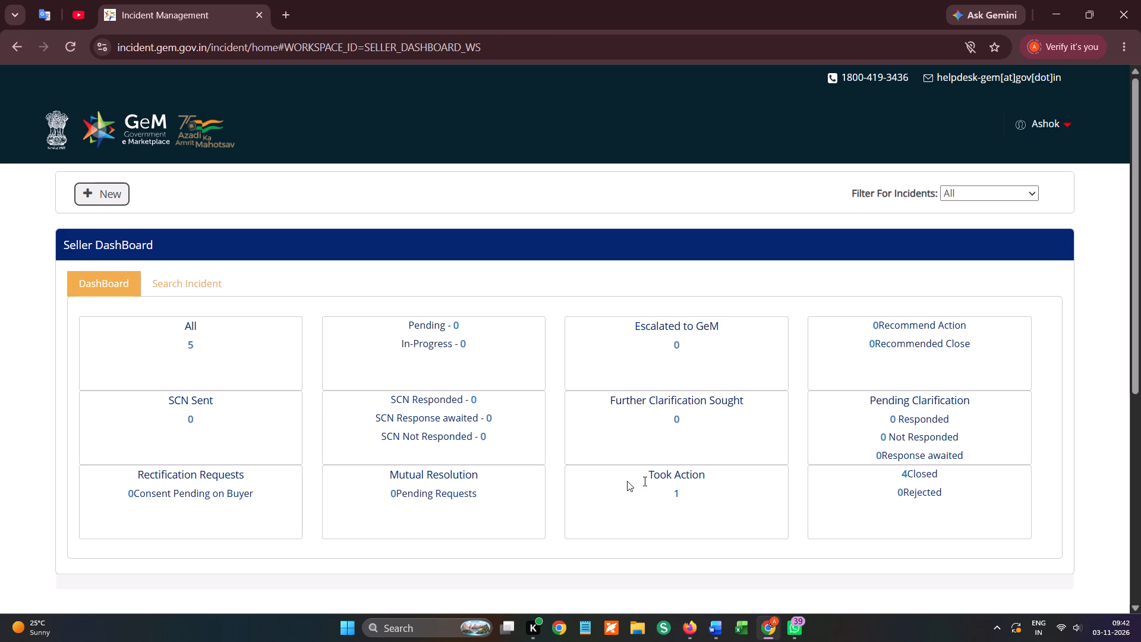
# List the incidents under Took Action and examine their reason, status and dates.
pyautogui.click(684, 477)
pyautogui.click(676, 489)
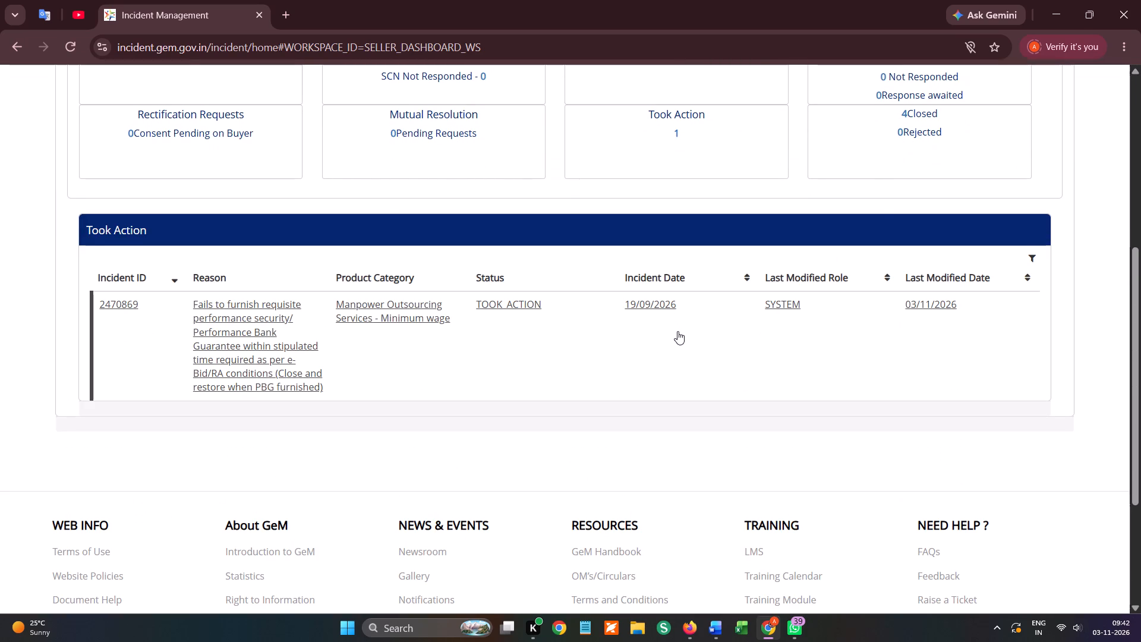
pyautogui.scroll(1, 677, 331)
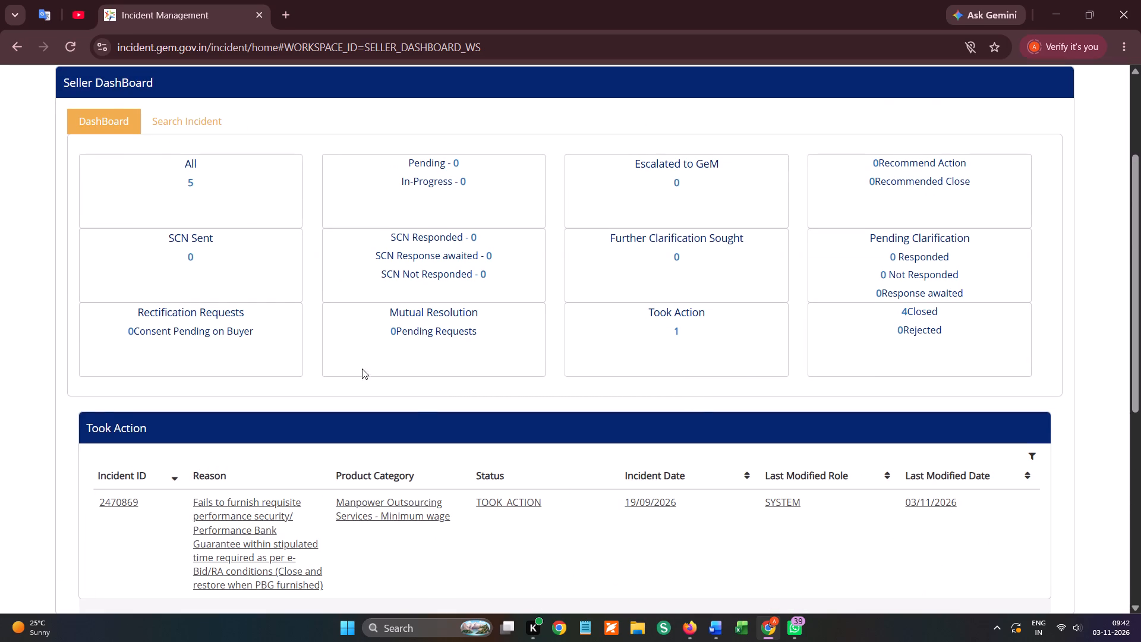
pyautogui.scroll(3, 259, 302)
pyautogui.scroll(-5, 187, 278)
pyautogui.scroll(2, 263, 306)
pyautogui.scroll(-1, 264, 398)
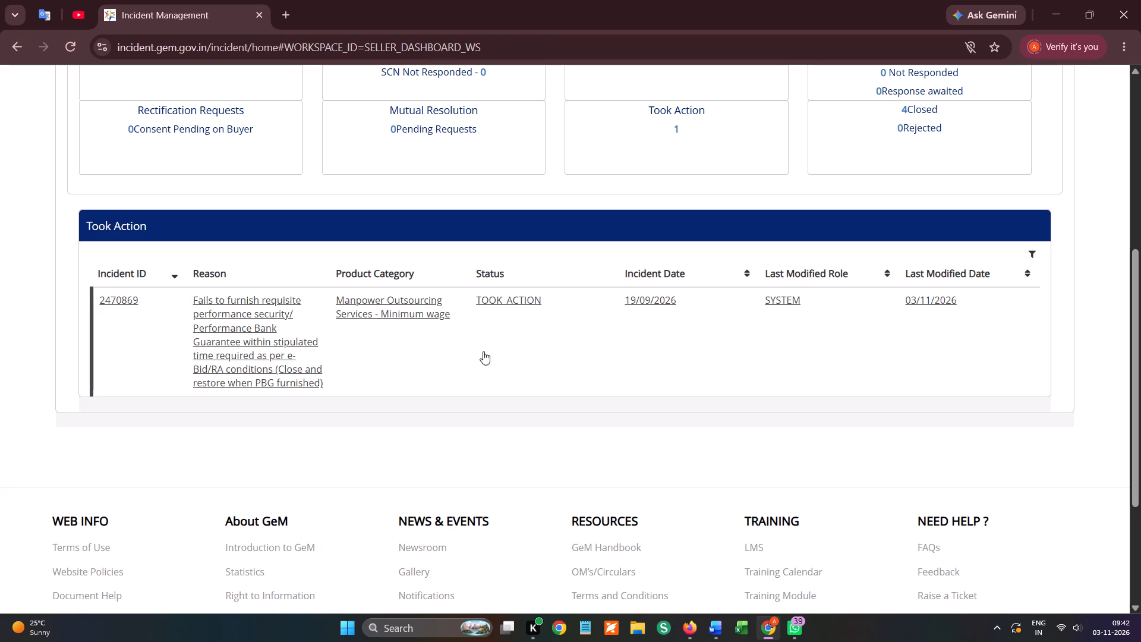
# Open the Took Action incident's details, review its order, buyer and responses, and close the detail page.
pyautogui.click(789, 355)
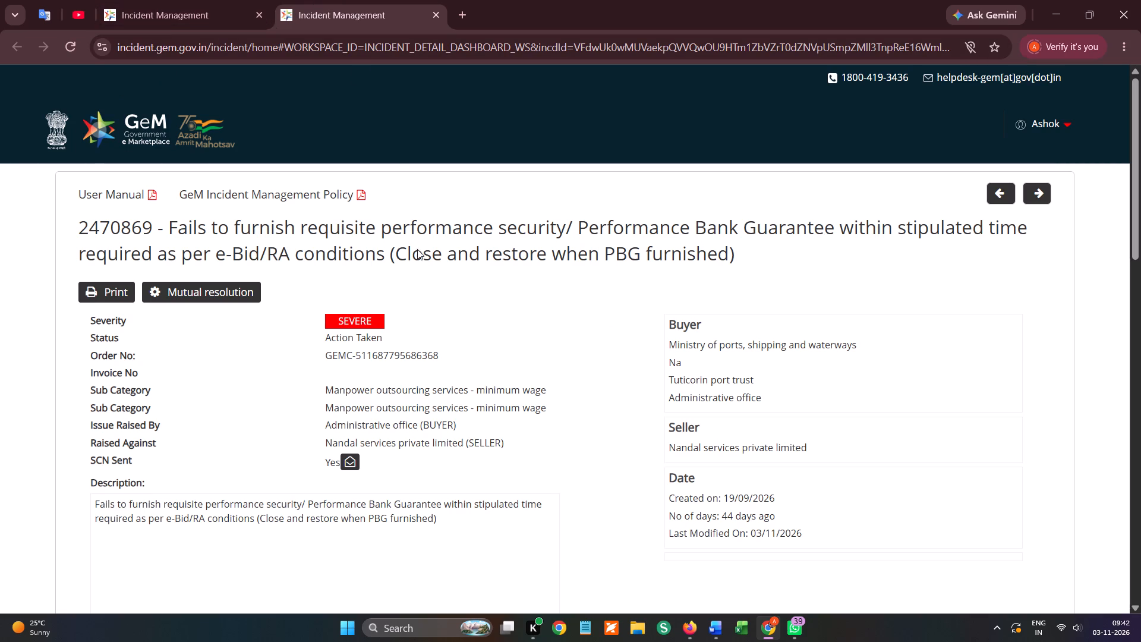
pyautogui.scroll(-1, 425, 332)
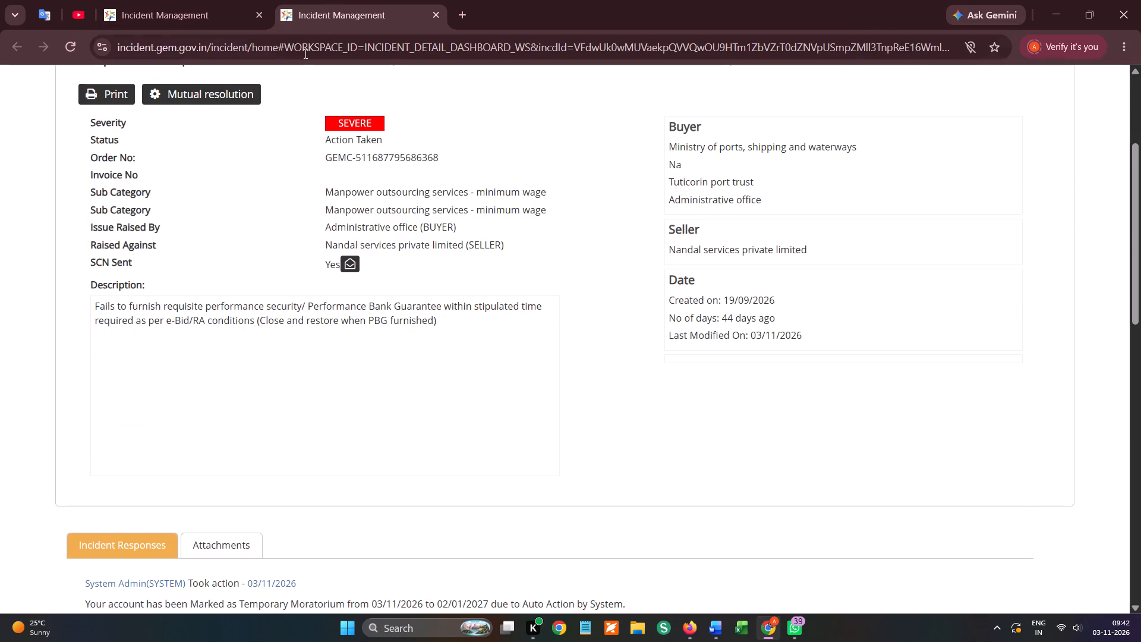
pyautogui.click(201, 14)
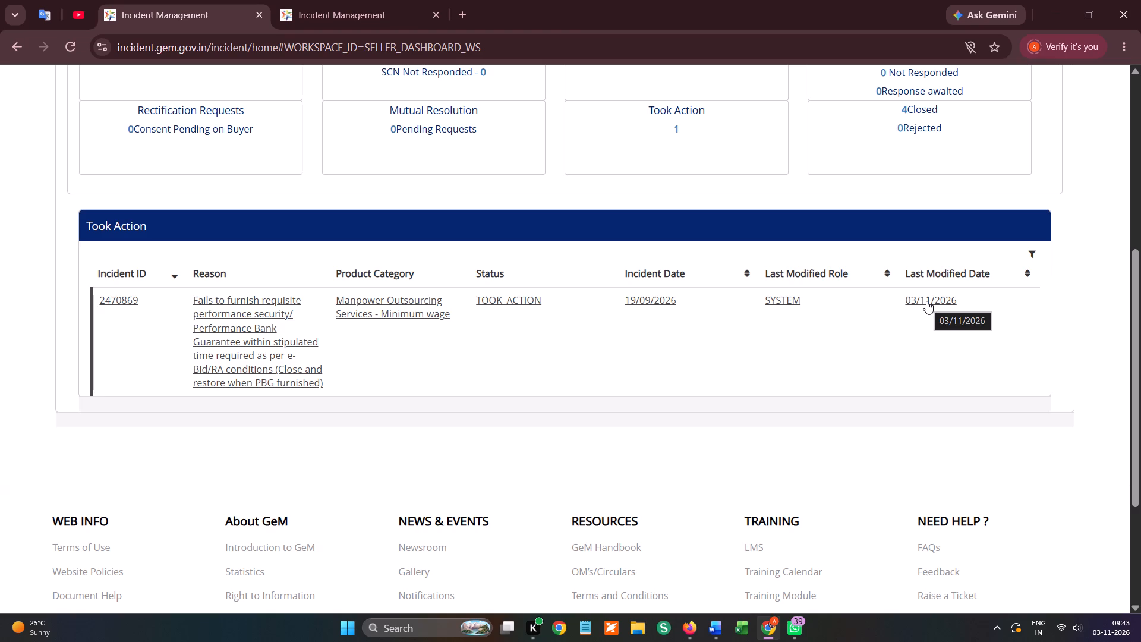
pyautogui.scroll(3, 597, 305)
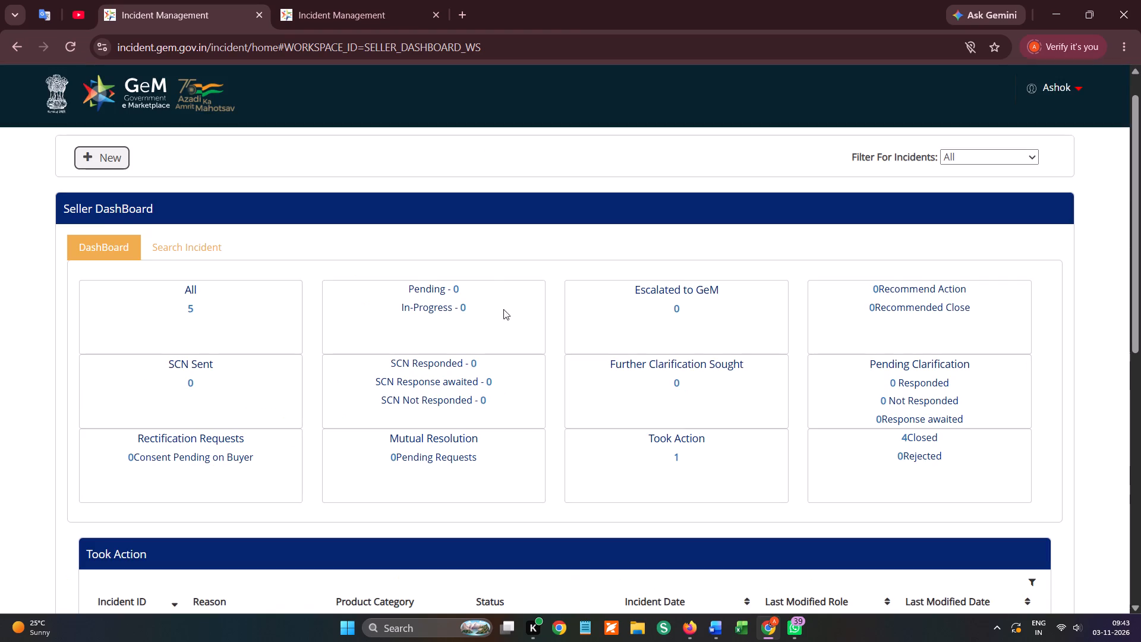
pyautogui.click(428, 14)
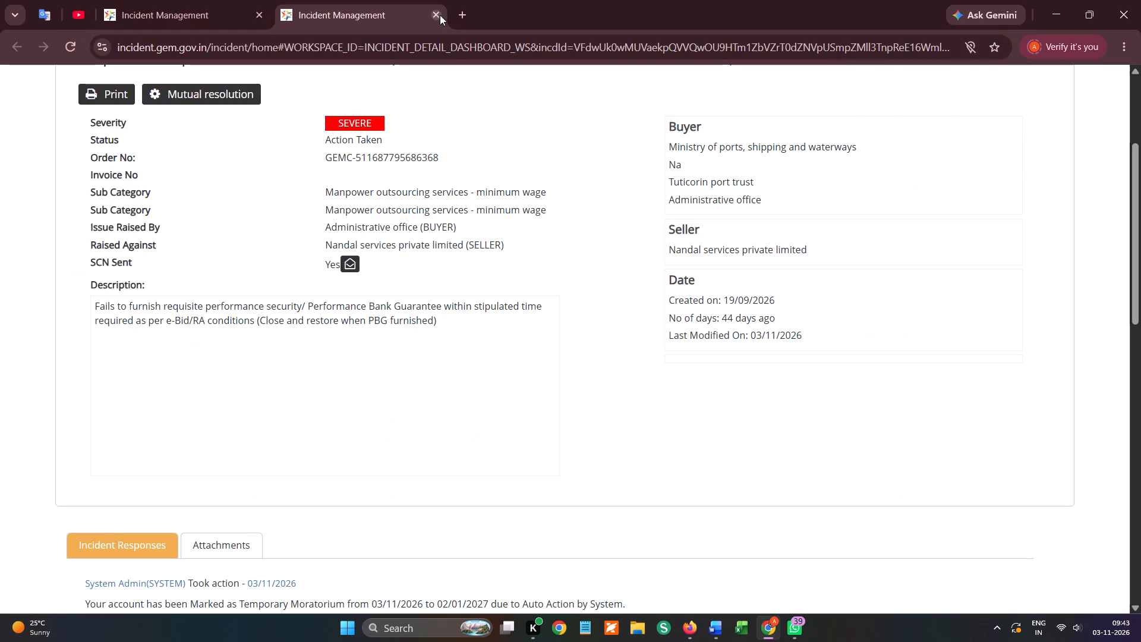
pyautogui.click(440, 15)
pyautogui.click(193, 18)
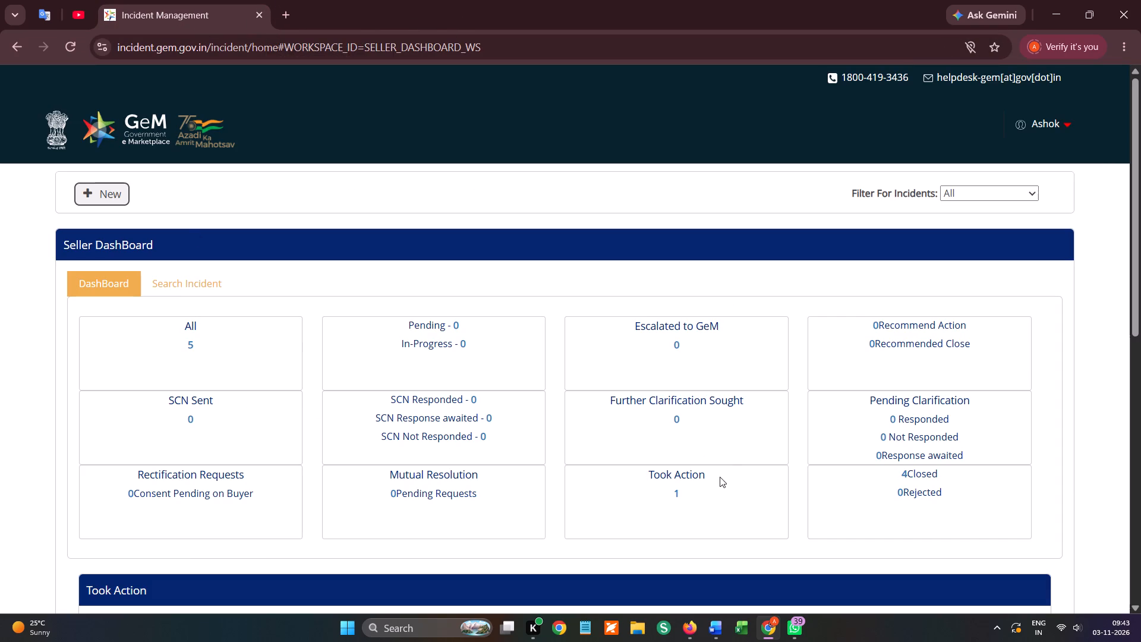
# List the Took Action incidents again and sort them by last modified date.
pyautogui.click(676, 492)
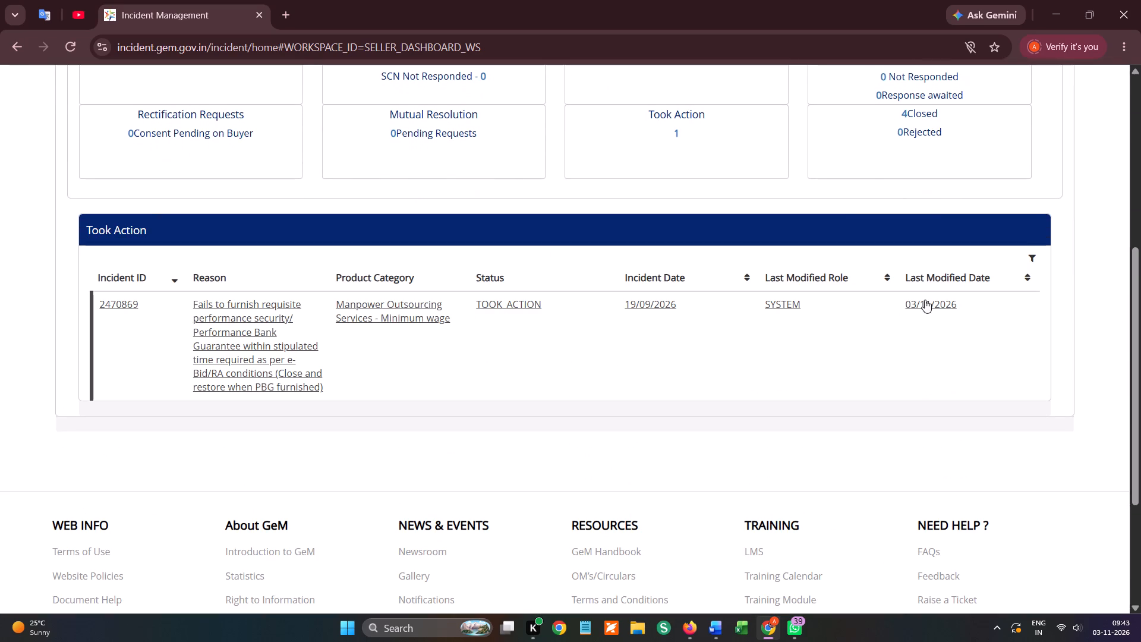
pyautogui.click(1023, 274)
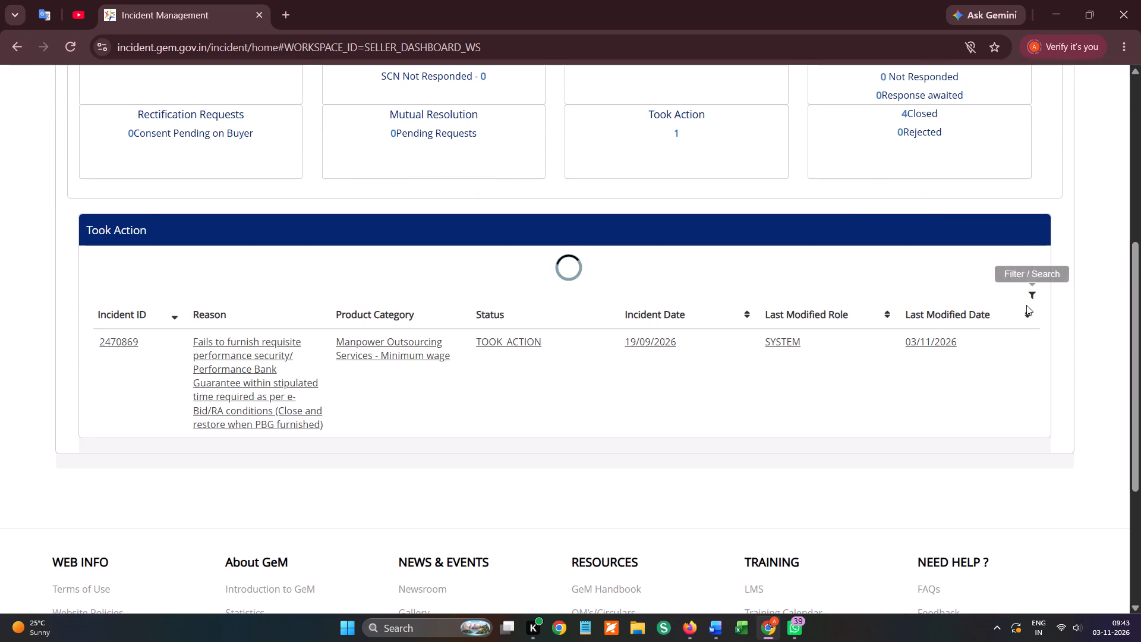
pyautogui.click(1026, 312)
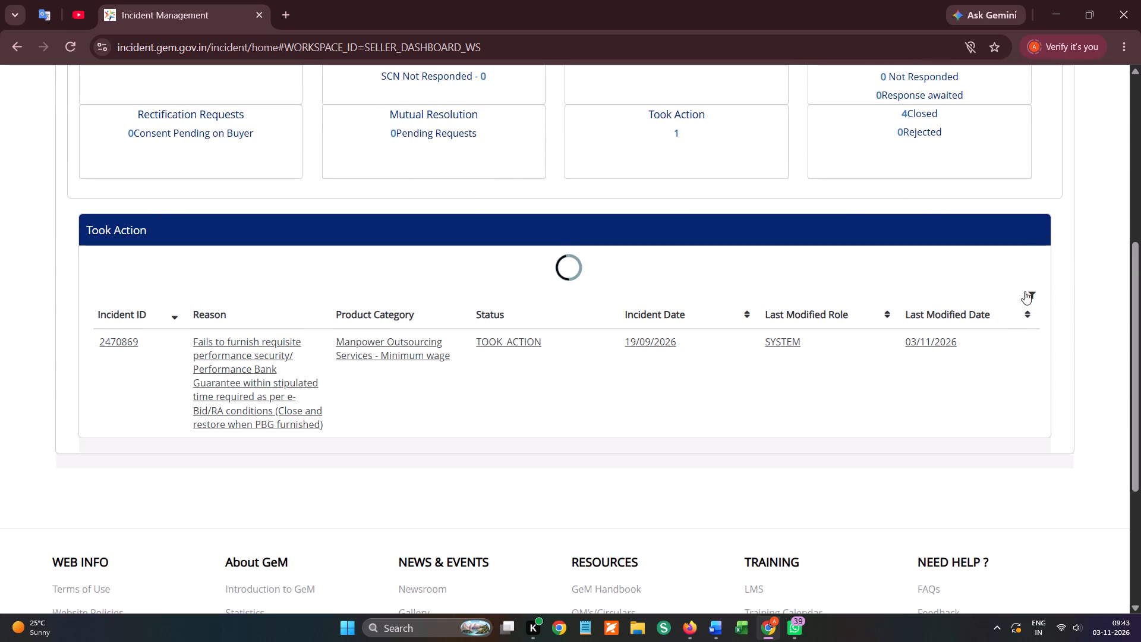
pyautogui.click(1027, 279)
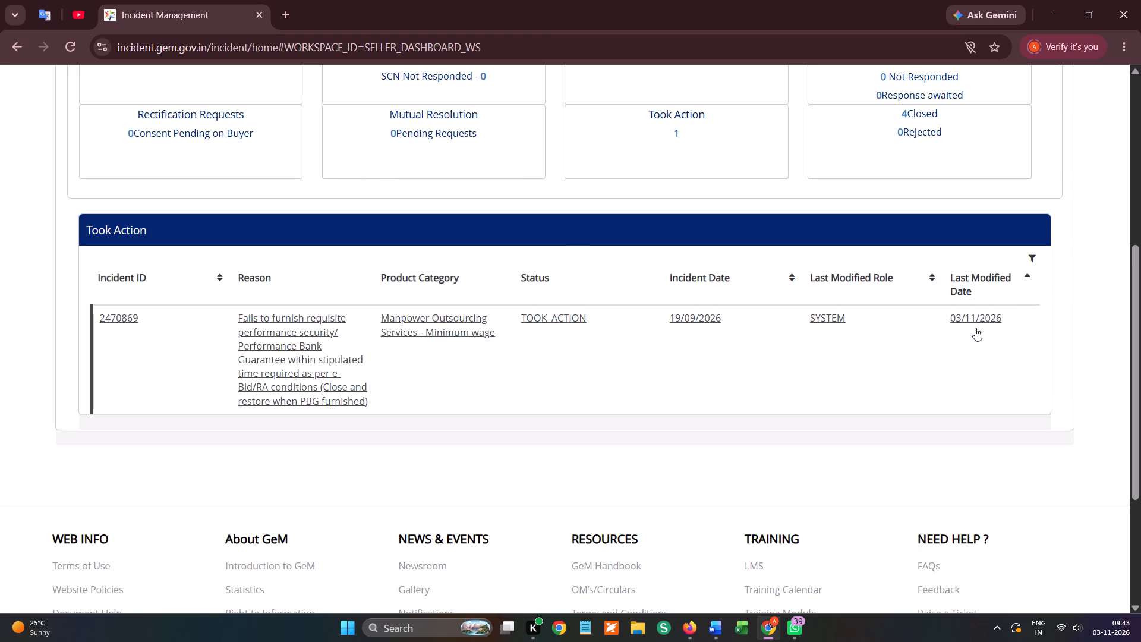
pyautogui.click(975, 315)
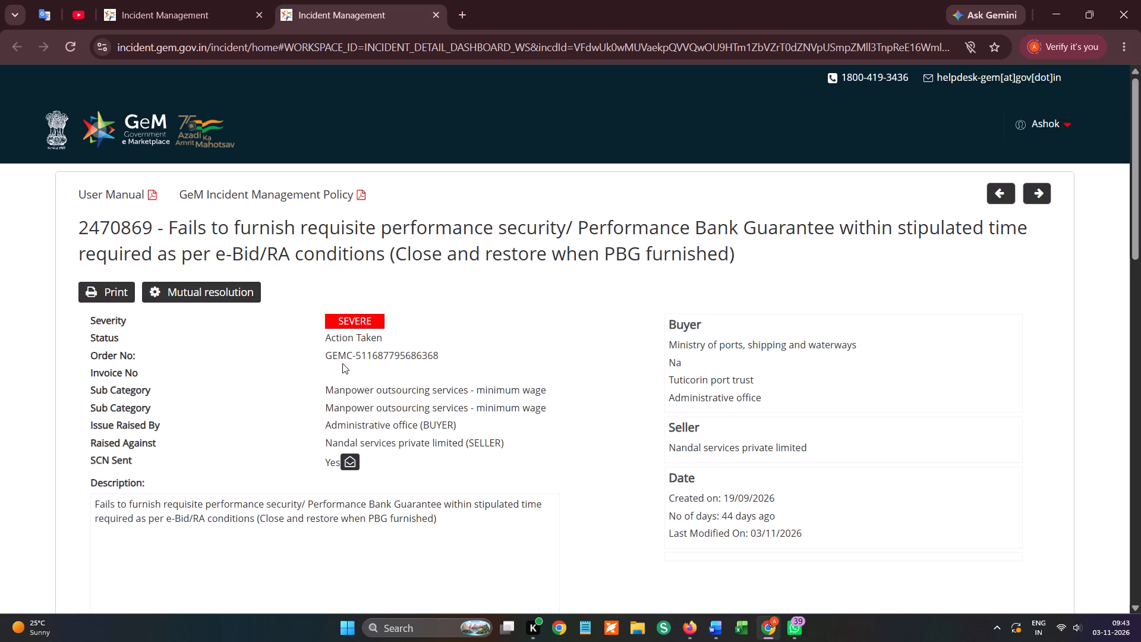
pyautogui.moveTo(322, 358); pyautogui.dragTo(399, 353)
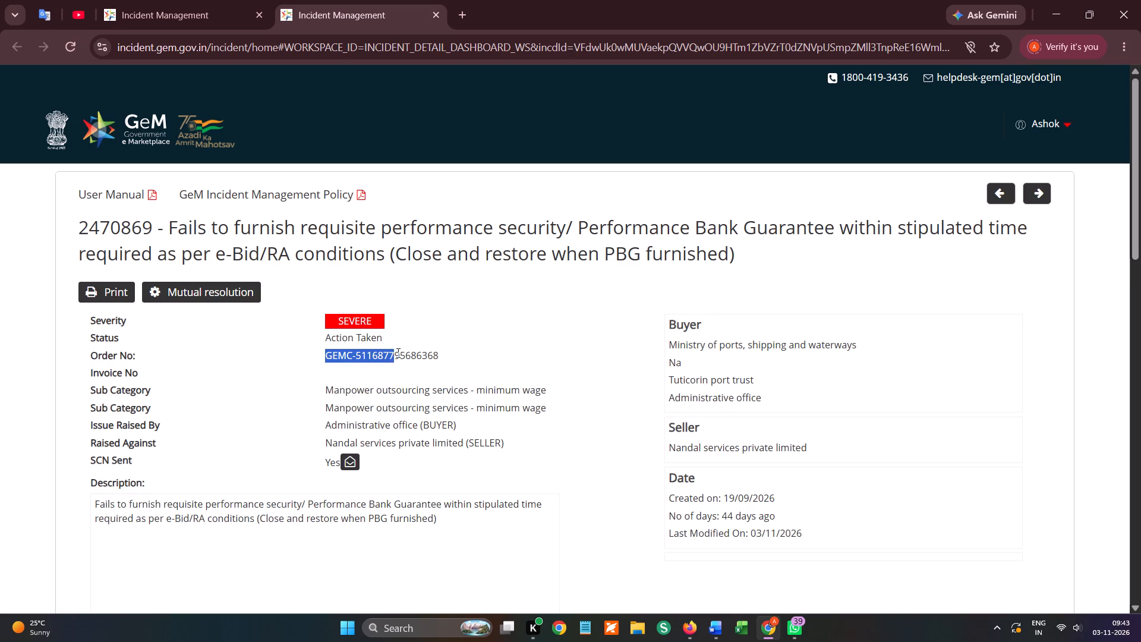
pyautogui.moveTo(399, 353); pyautogui.dragTo(439, 353)
pyautogui.hotkey('ctrl', 'c')
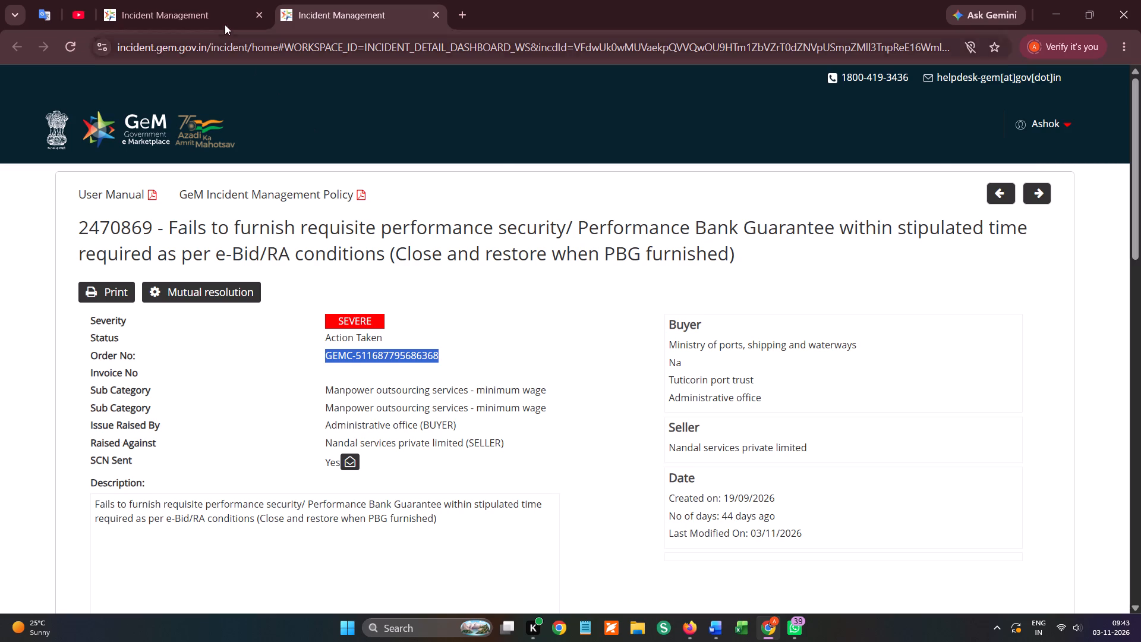
pyautogui.hotkey('ctrl', 'c')
pyautogui.hotkey('ctrl', 'c')
pyautogui.hotkey('ctrl', 'c')
# Return from the incident dashboard to the GeM bid listing and open the seller's Orders page.
pyautogui.click(180, 1)
pyautogui.scroll(11, 546, 197)
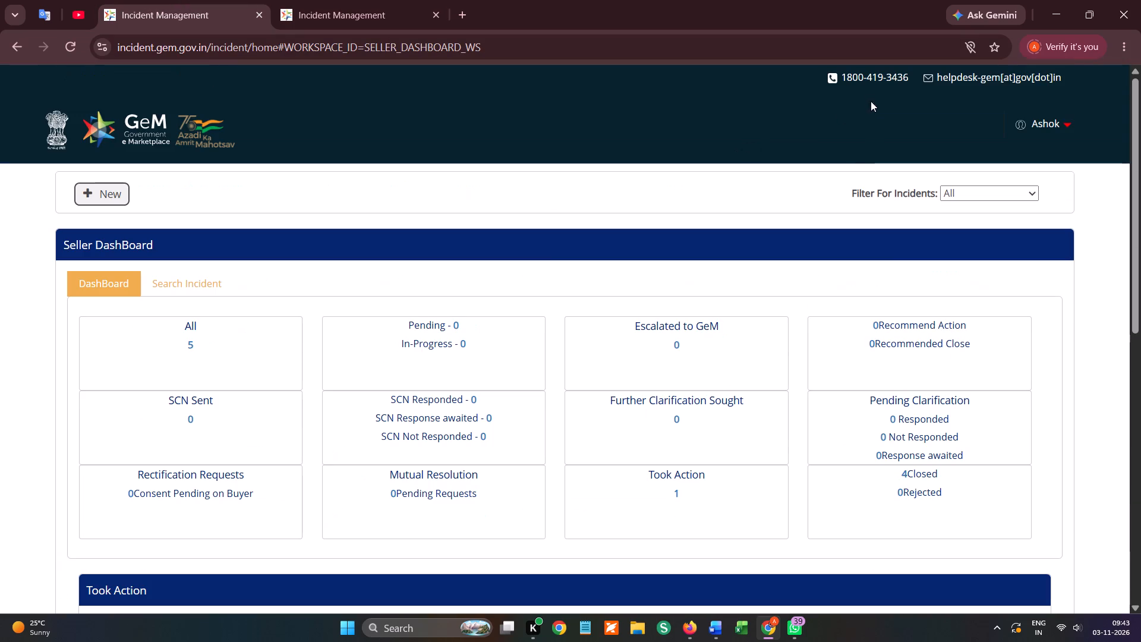
pyautogui.scroll(2, 733, 140)
pyautogui.click(335, 23)
pyautogui.click(187, 10)
pyautogui.scroll(4, 276, 153)
pyautogui.click(11, 41)
pyautogui.click(11, 41)
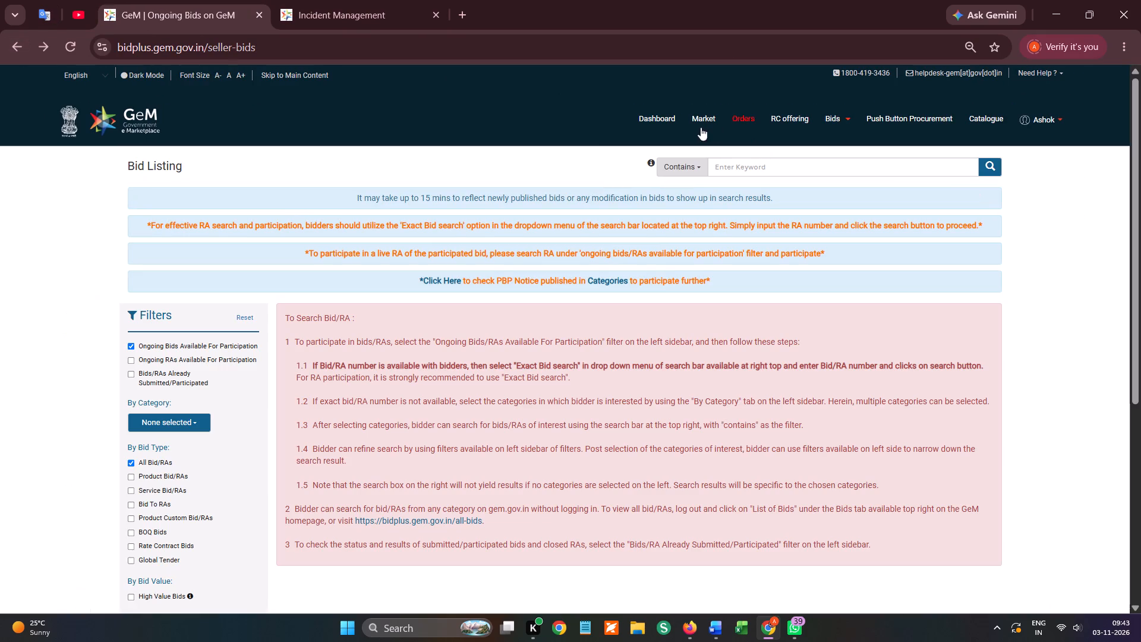
pyautogui.click(749, 118)
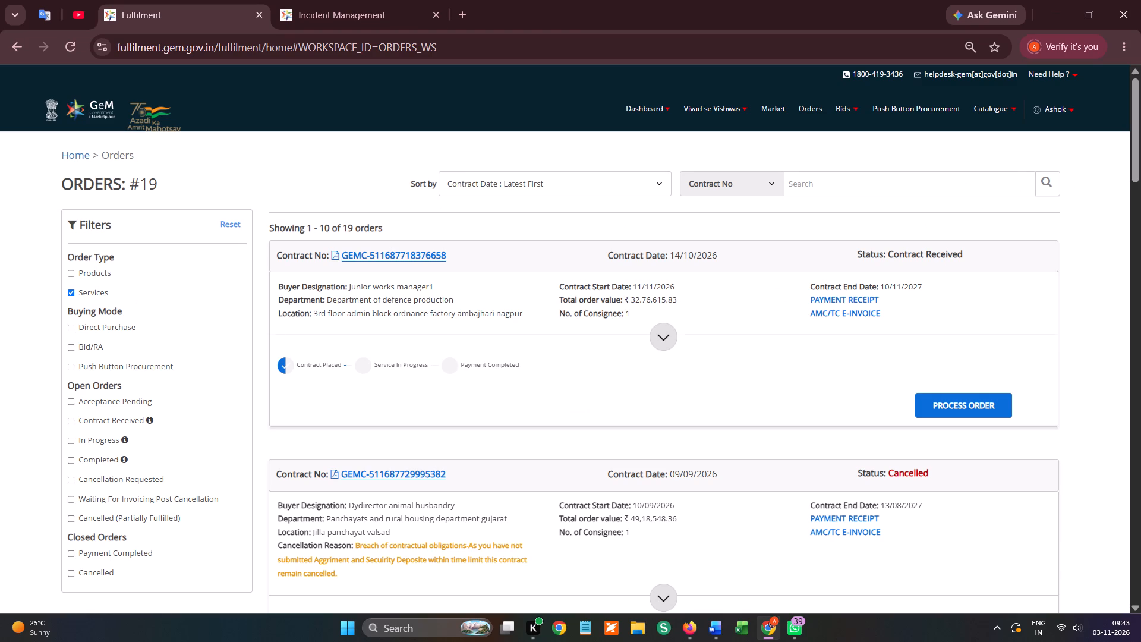
pyautogui.click(1010, 182)
pyautogui.hotkey('ctrl', 'v')
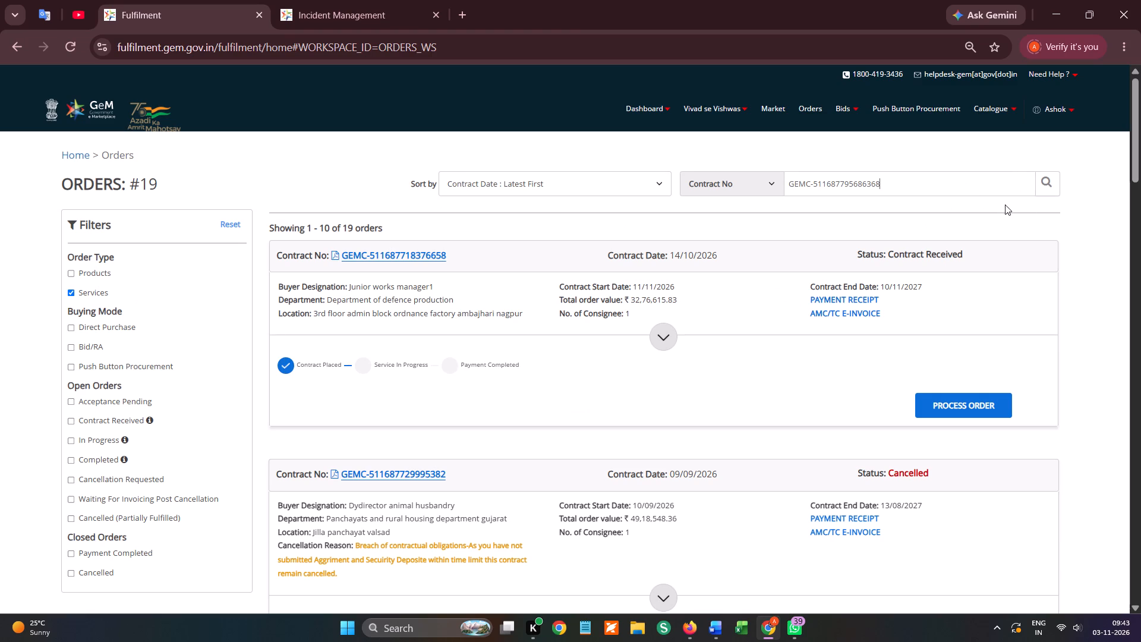
pyautogui.click(1045, 186)
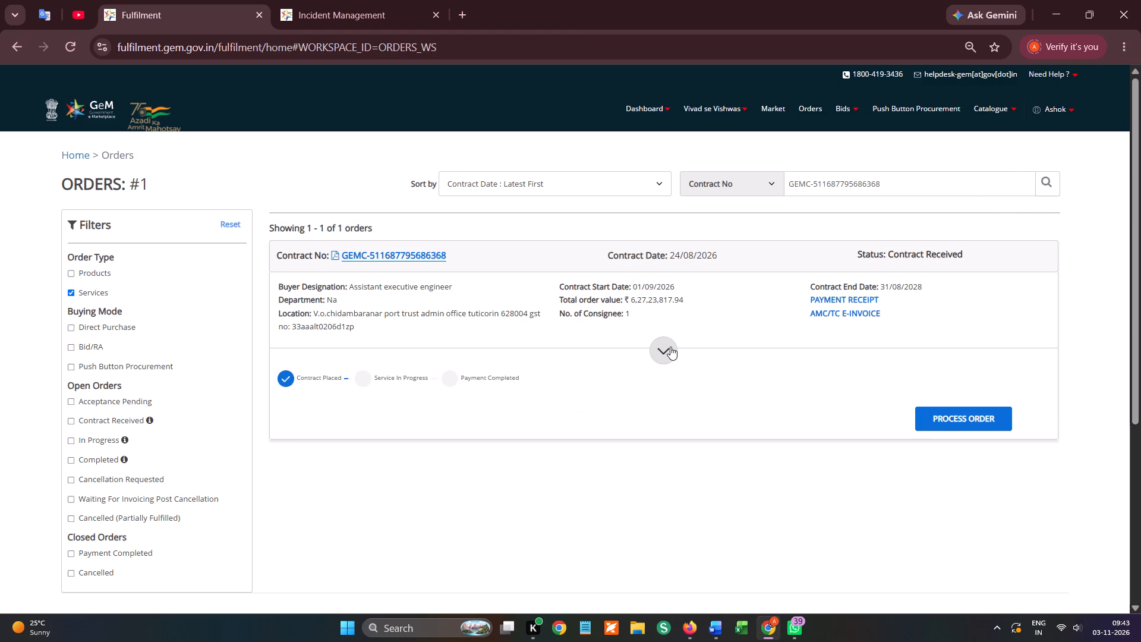
# Expand the contract's order details, review the manpower service items and resources to be hired, and collapse them again.
pyautogui.click(670, 347)
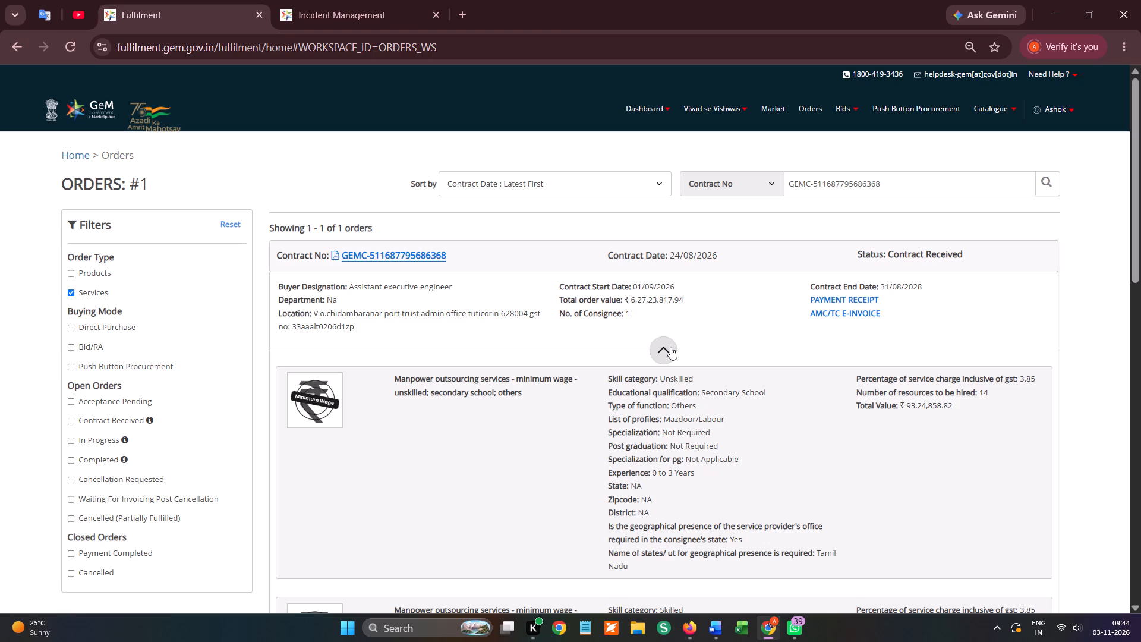
pyautogui.scroll(-2, 657, 353)
pyautogui.scroll(1, 534, 288)
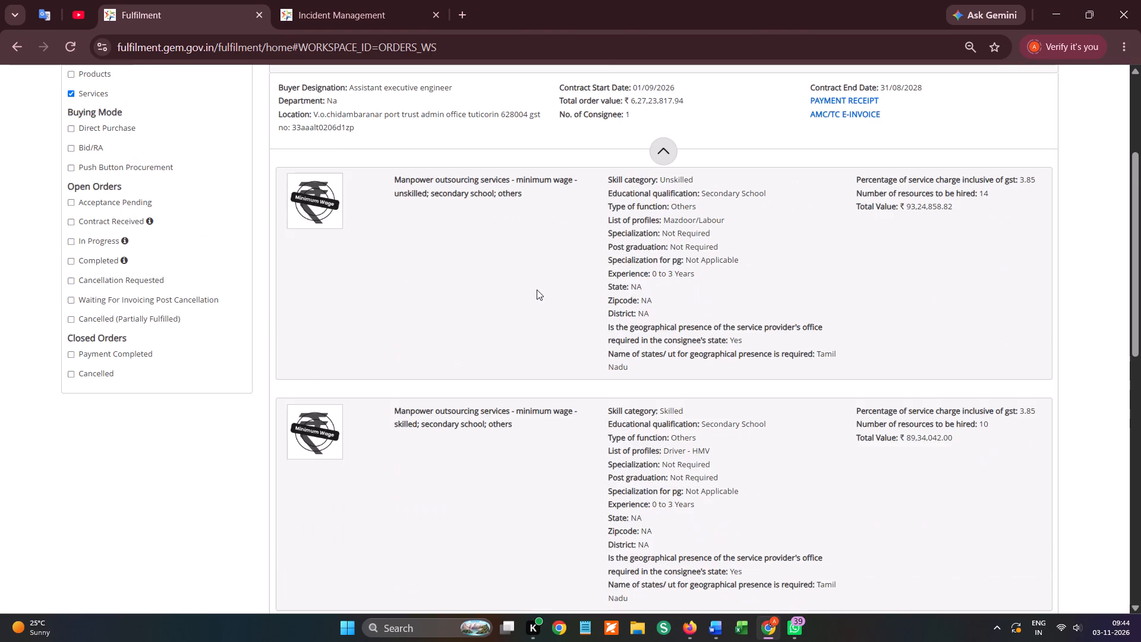
pyautogui.scroll(-3, 539, 292)
pyautogui.scroll(3, 546, 294)
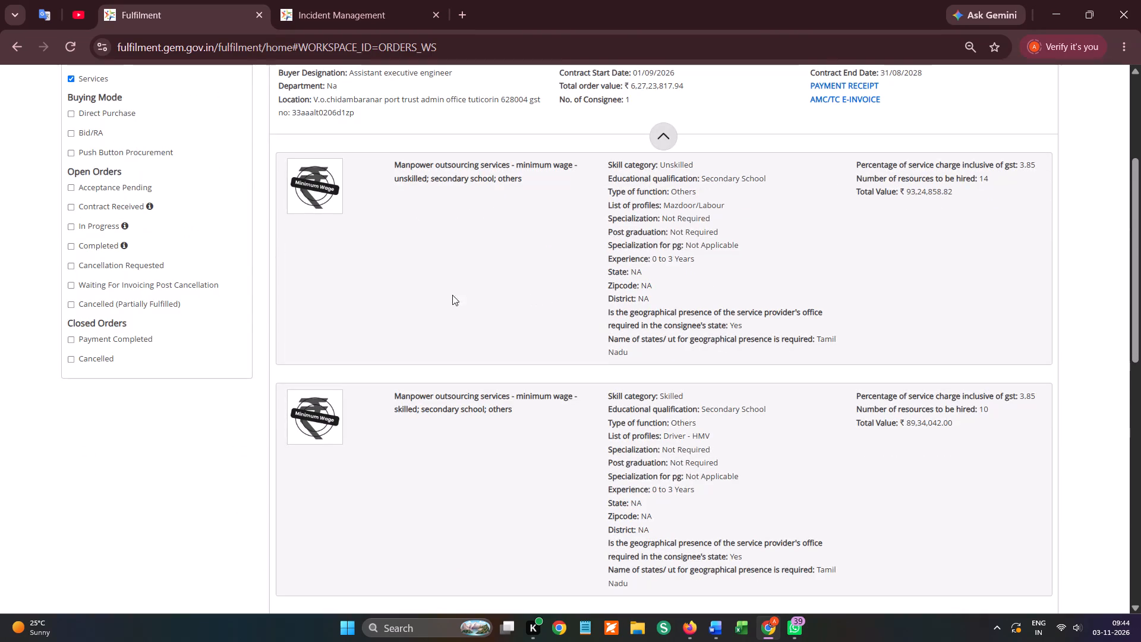
pyautogui.scroll(1, 565, 277)
pyautogui.click(661, 346)
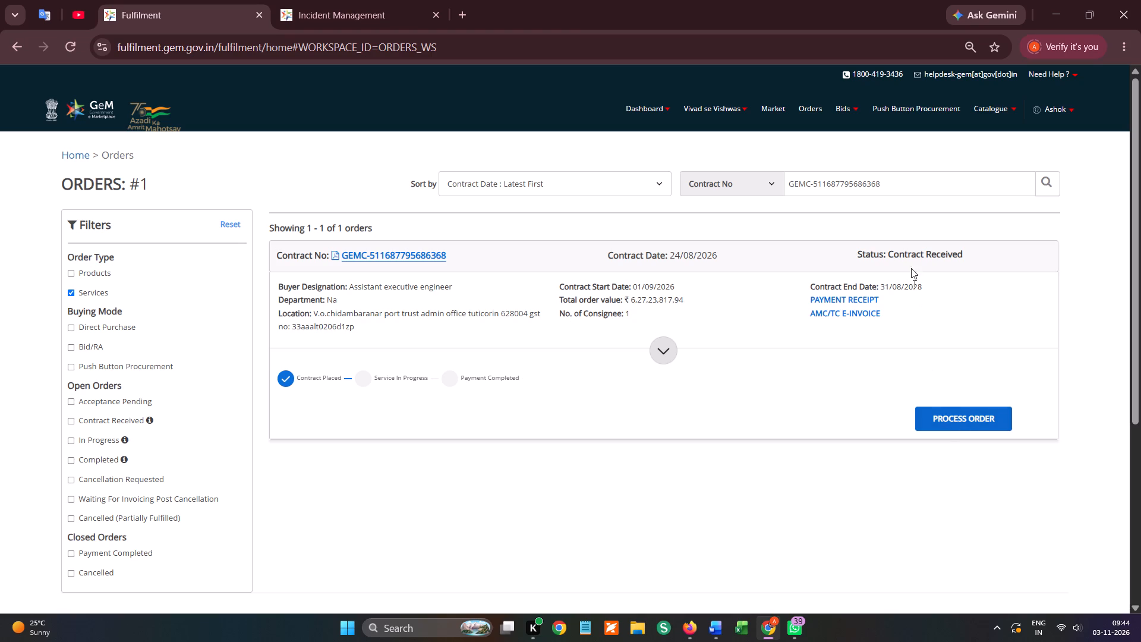
pyautogui.click(397, 253)
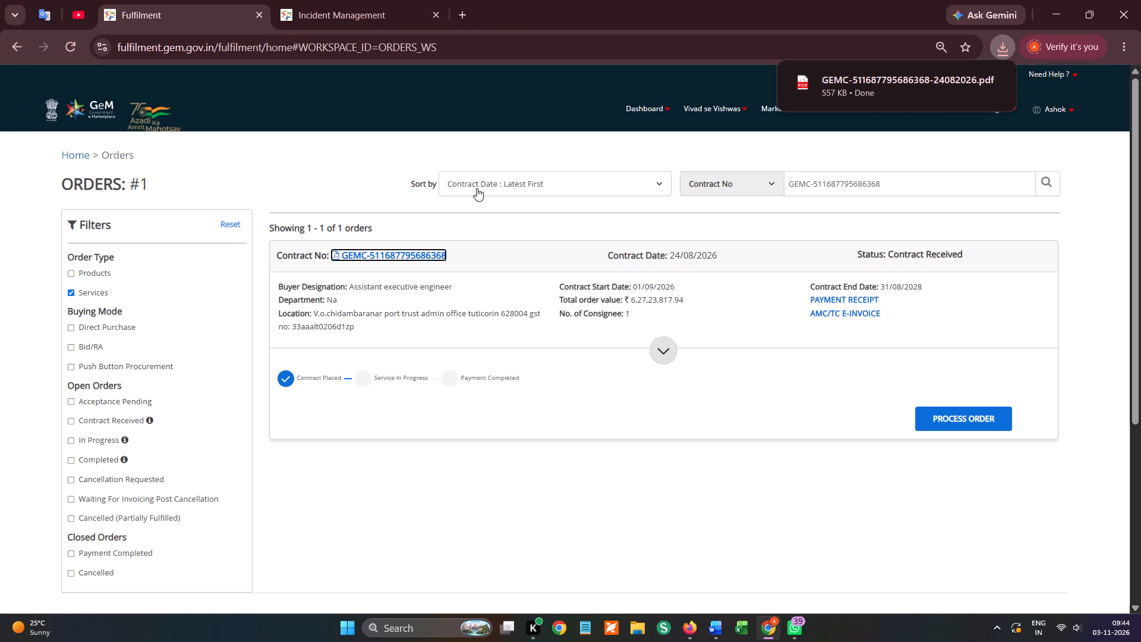
# Open the downloaded contract PDF and examine the organisation name and office zone under Organisation Details.
pyautogui.click(867, 80)
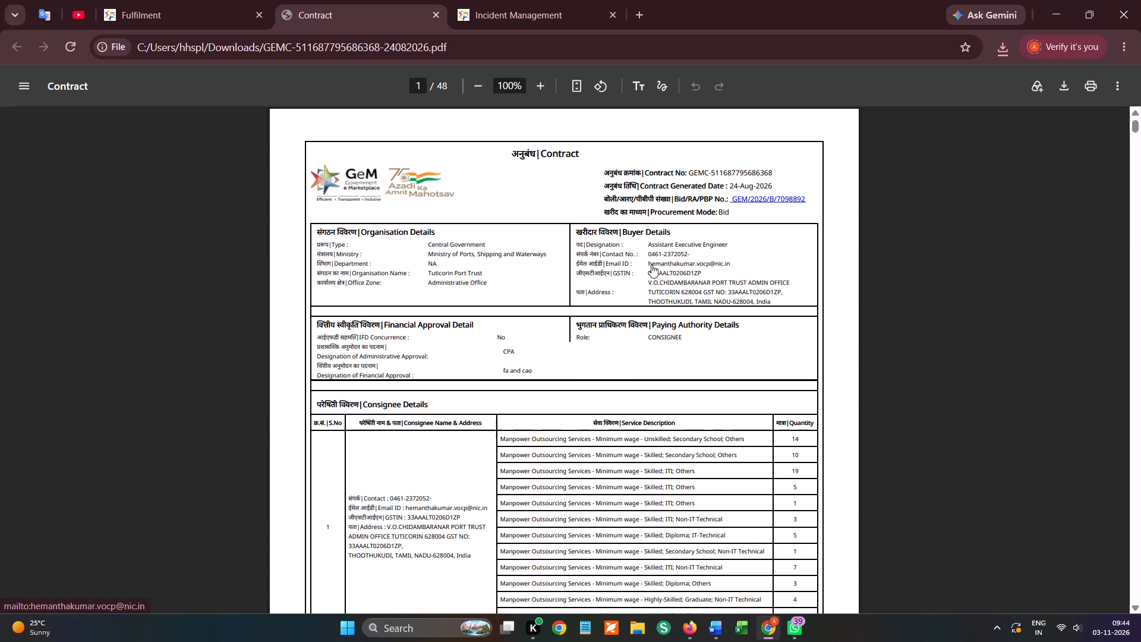
pyautogui.moveTo(424, 273); pyautogui.dragTo(489, 285)
pyautogui.click(429, 279)
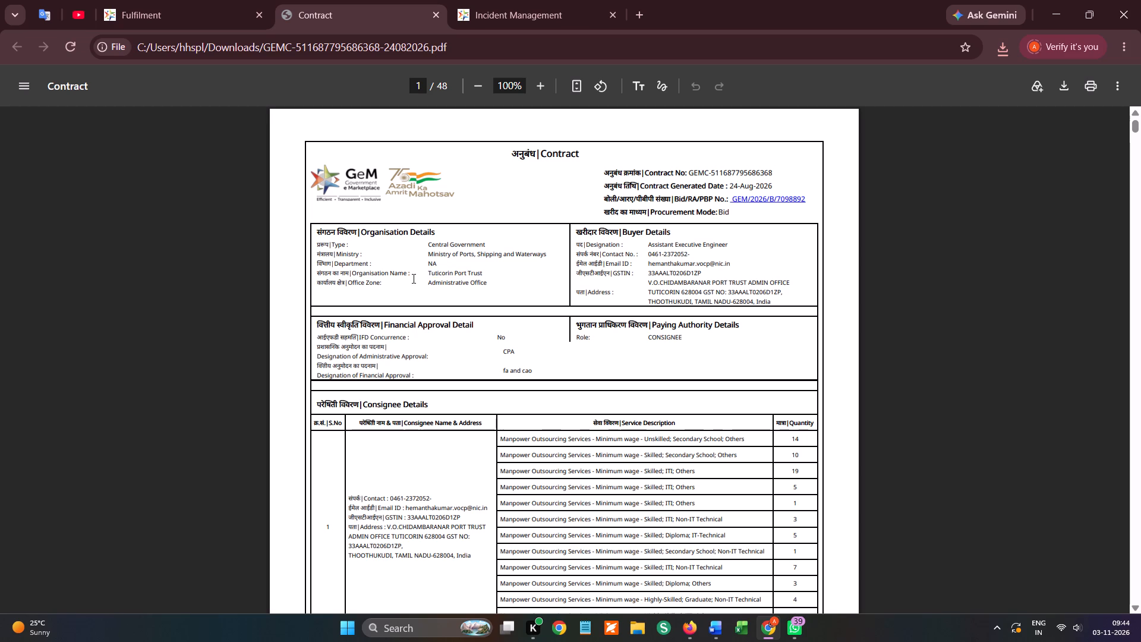
pyautogui.moveTo(436, 275); pyautogui.dragTo(496, 284)
pyautogui.click(494, 284)
pyautogui.moveTo(491, 287); pyautogui.dragTo(443, 278)
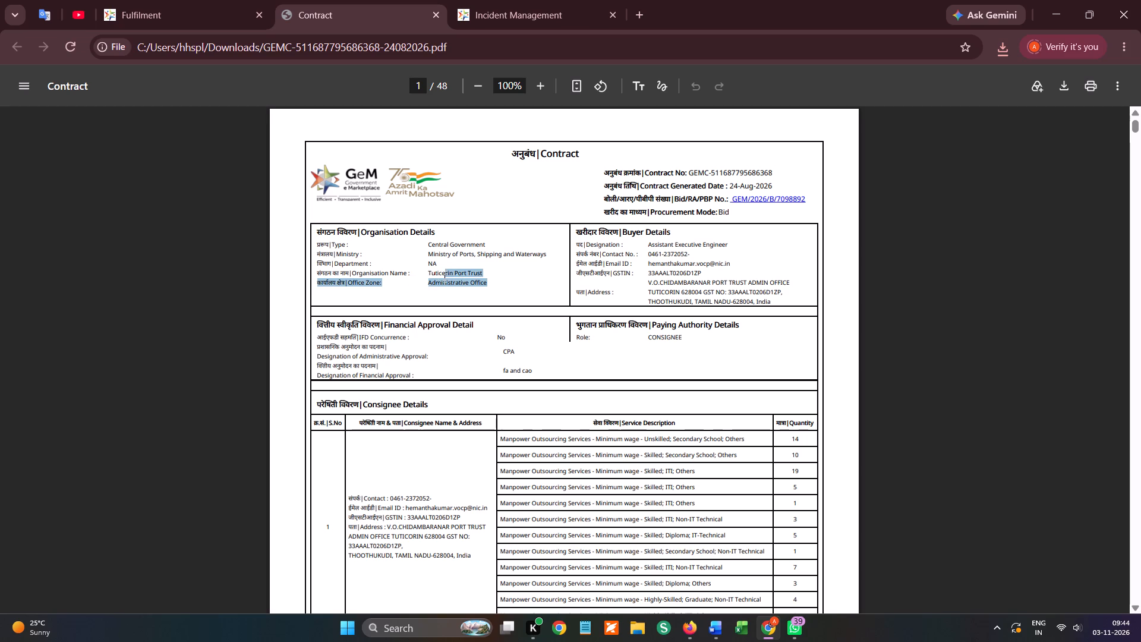
pyautogui.moveTo(443, 278); pyautogui.dragTo(427, 272)
pyautogui.click(394, 294)
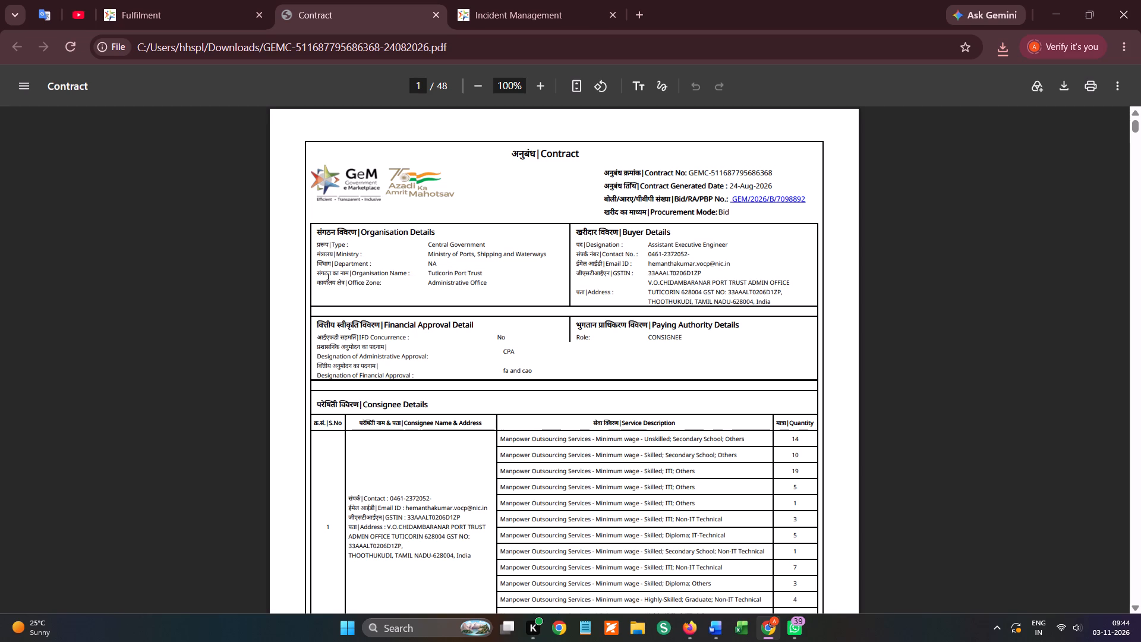
pyautogui.moveTo(317, 283); pyautogui.dragTo(418, 288)
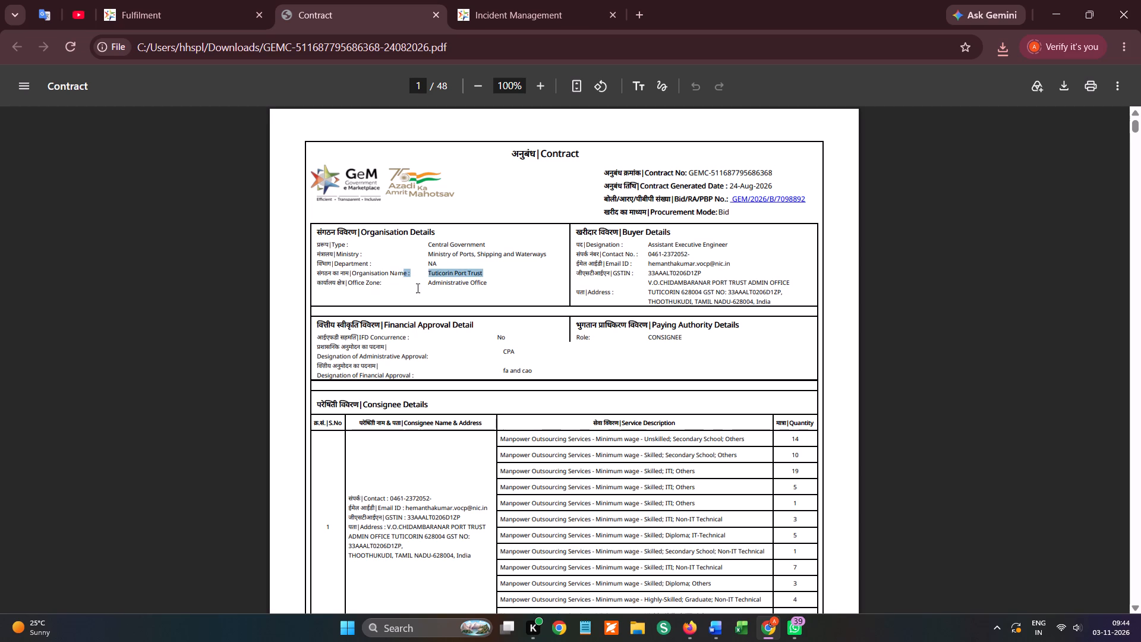
pyautogui.moveTo(418, 288); pyautogui.dragTo(449, 342)
pyautogui.click(393, 341)
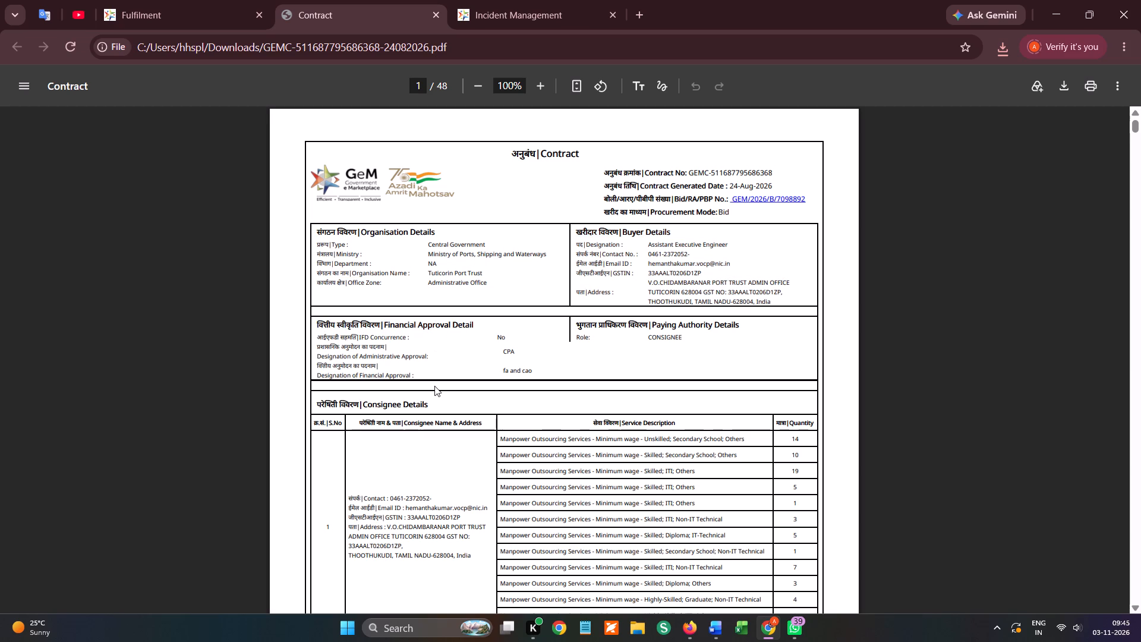
# Examine the district and state in the consignee's address under the contract's Consignee Details.
pyautogui.scroll(-1, 450, 380)
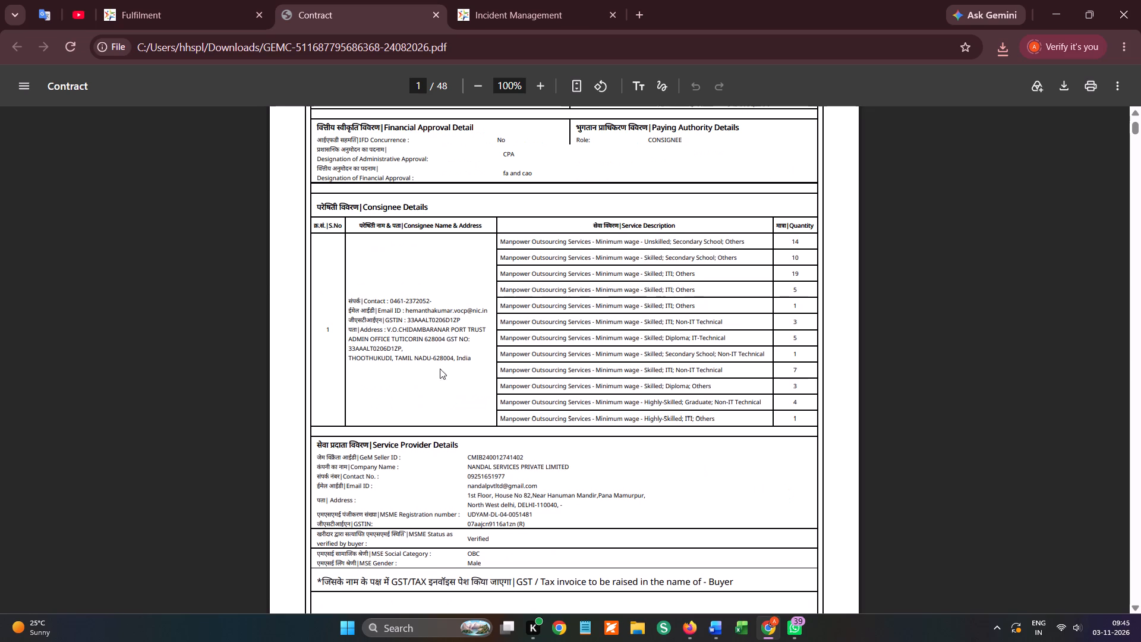
pyautogui.moveTo(404, 355); pyautogui.dragTo(425, 353)
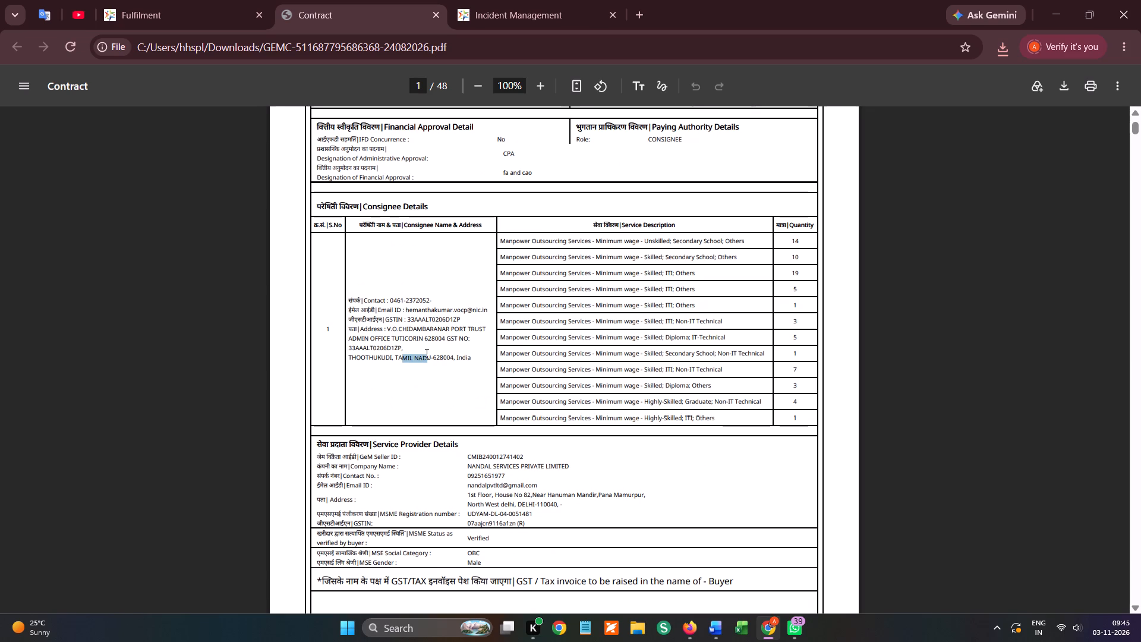
pyautogui.moveTo(425, 353); pyautogui.dragTo(433, 353)
pyautogui.moveTo(355, 360); pyautogui.dragTo(392, 361)
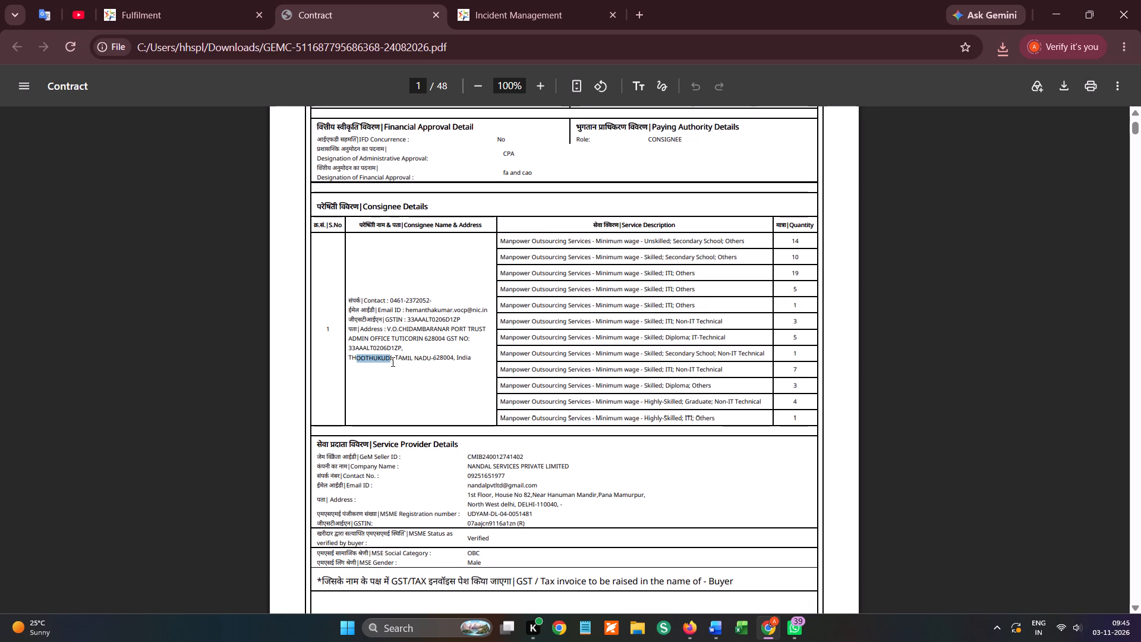
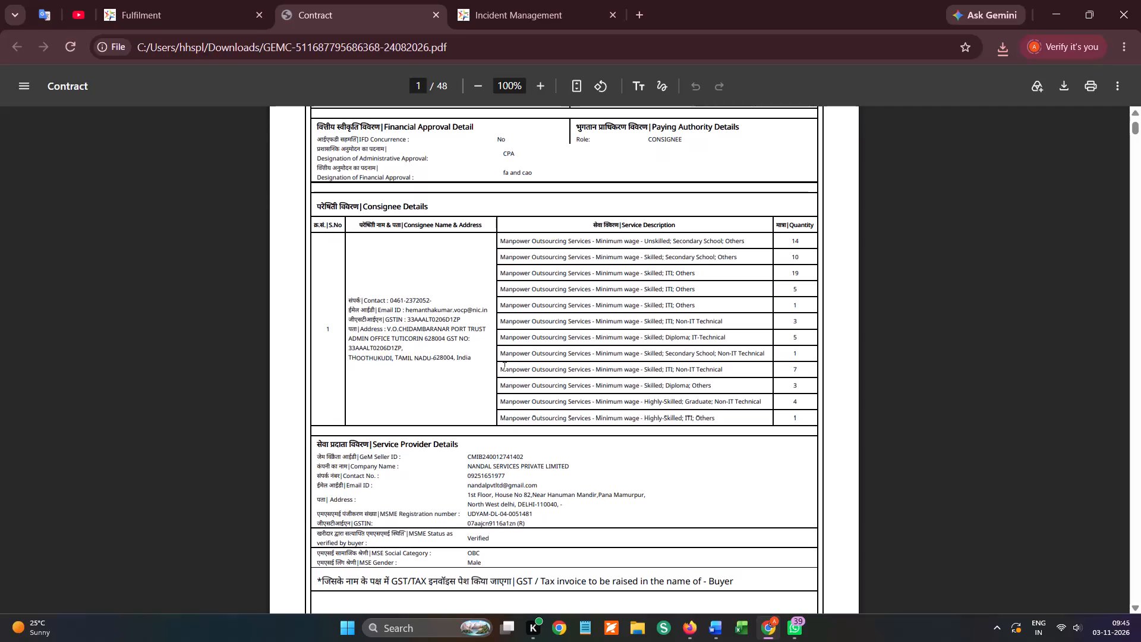
# Examine the GeM seller ID under the contract's Service Provider Details and return to the start of the document.
pyautogui.scroll(-1, 503, 366)
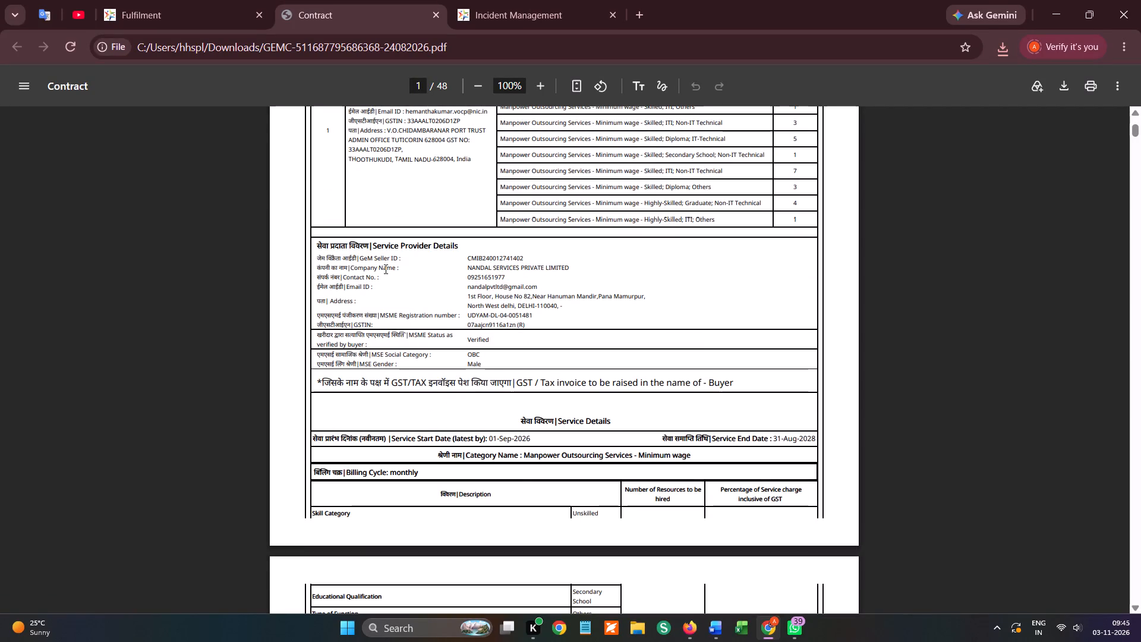
pyautogui.moveTo(465, 260); pyautogui.dragTo(529, 260)
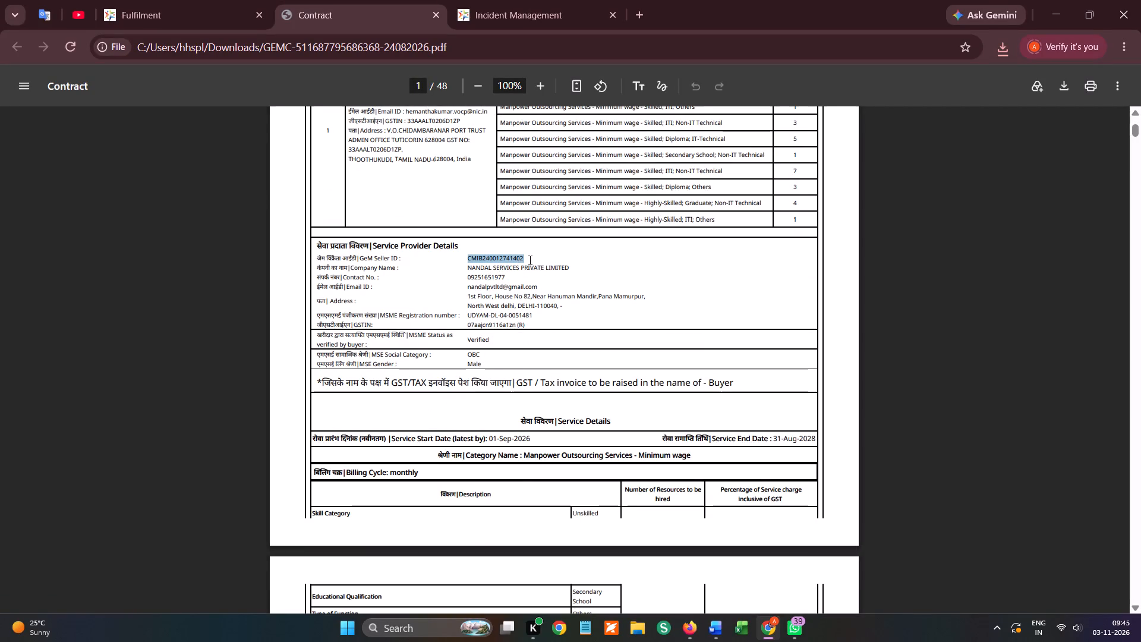
pyautogui.click(529, 260)
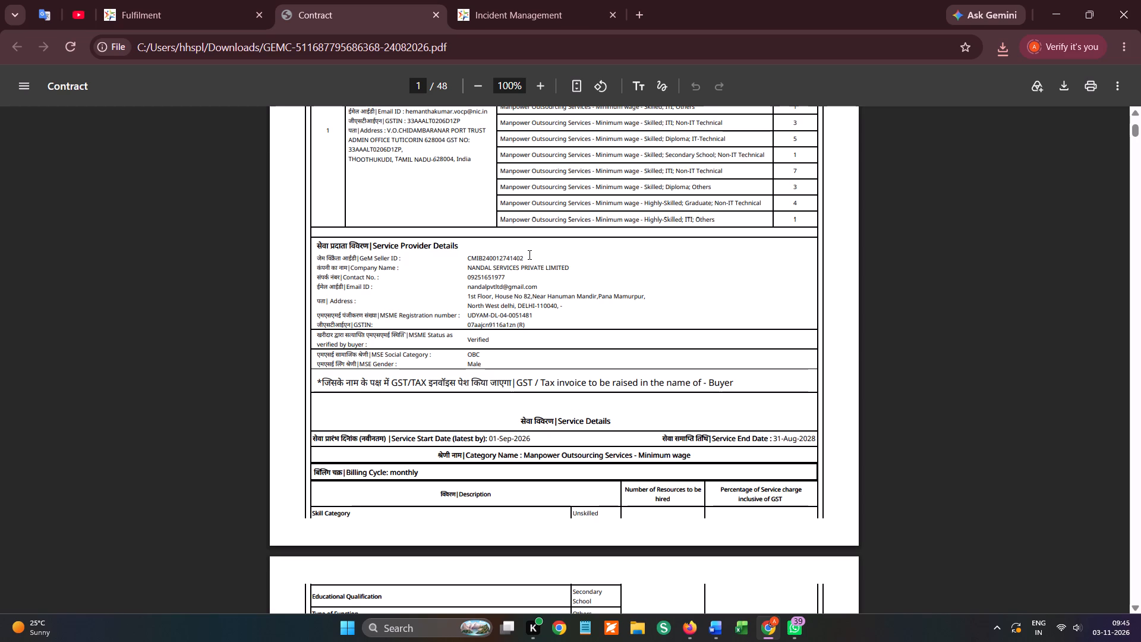
pyautogui.scroll(5, 528, 253)
pyautogui.scroll(1, 411, 116)
pyautogui.click(379, 14)
pyautogui.click(488, 11)
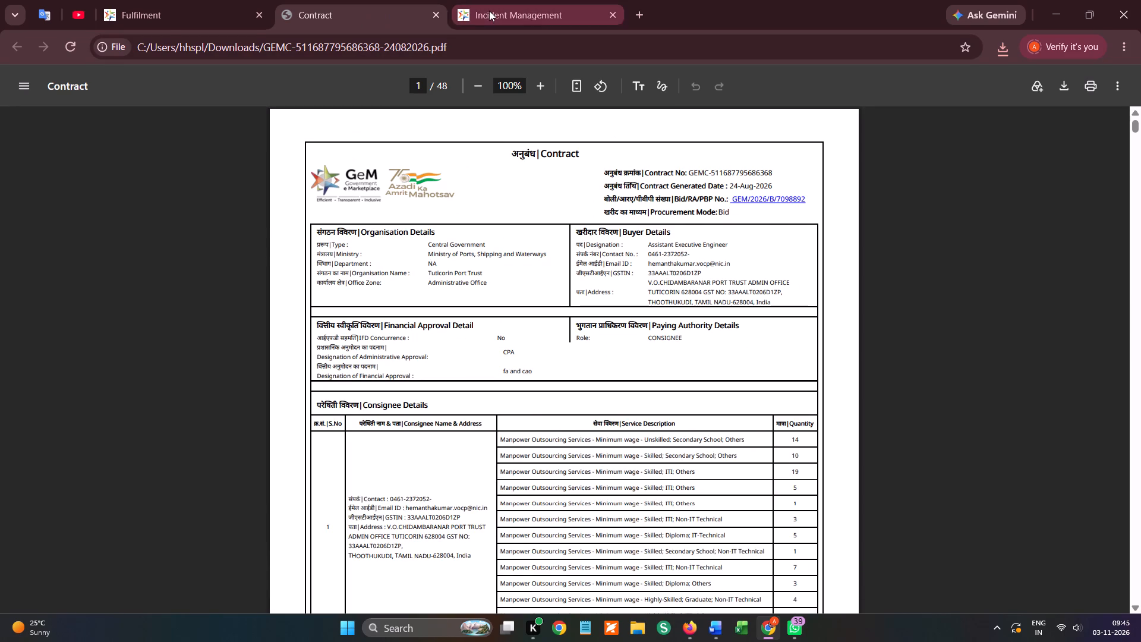
pyautogui.click(143, 7)
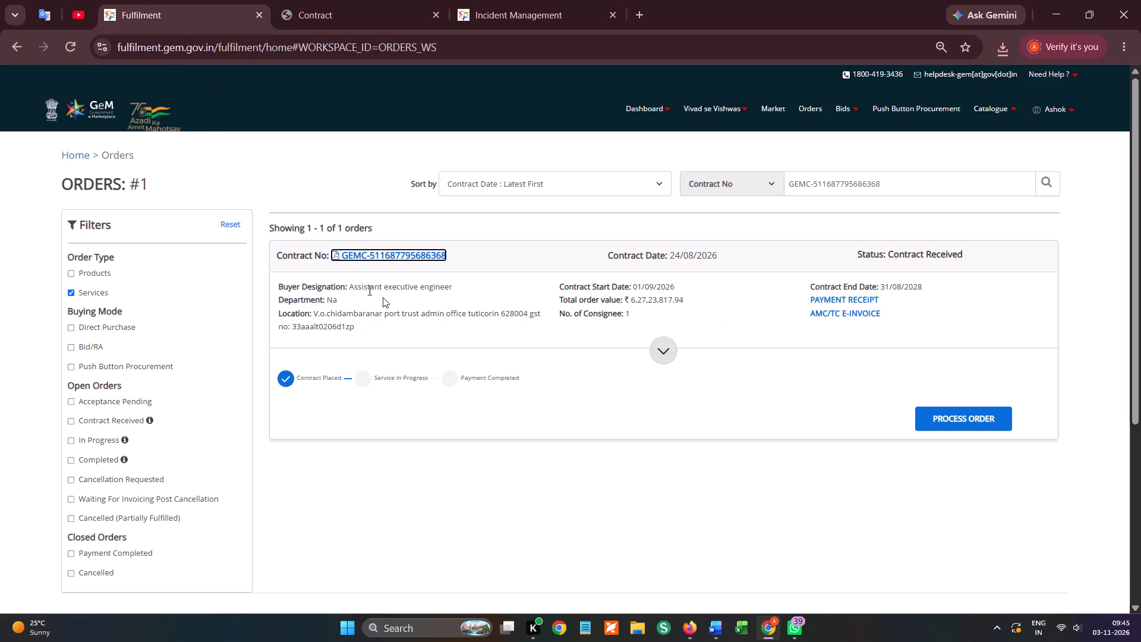
pyautogui.click(654, 355)
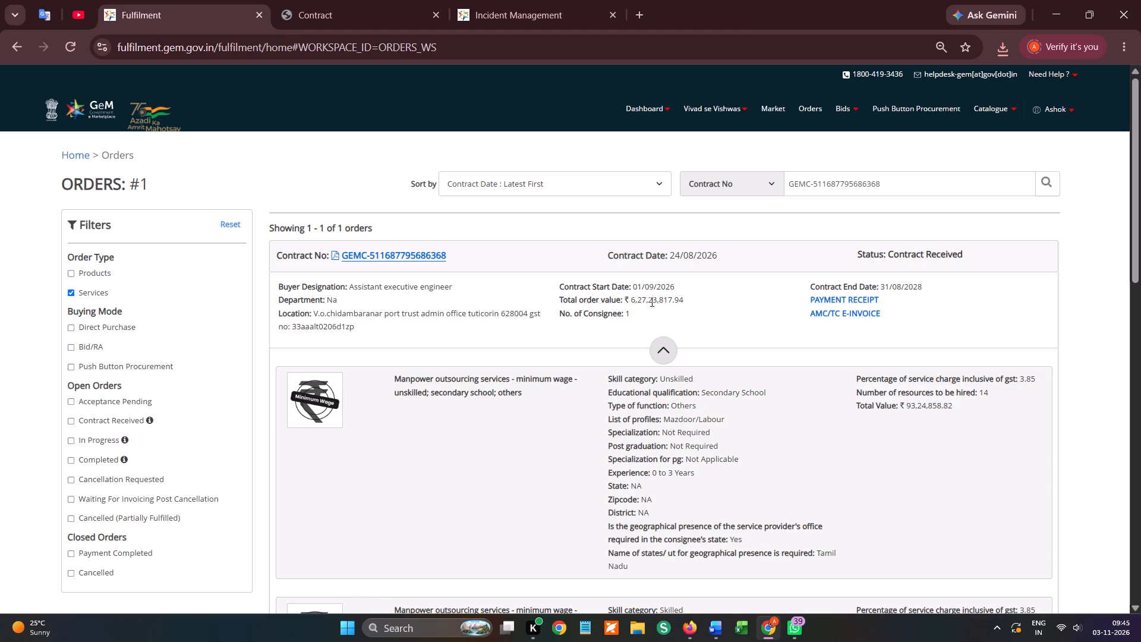
# Collapse the order's item details and close the Contract and Incident Management browser tabs, keeping the Fulfilment orders page open.
pyautogui.click(664, 344)
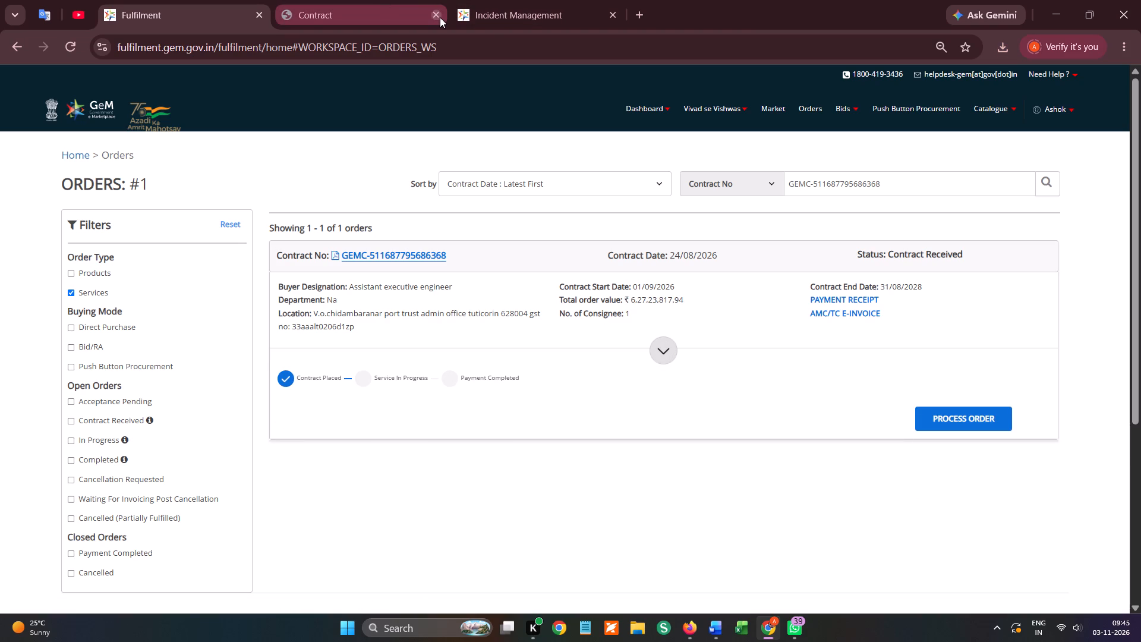
pyautogui.click(440, 17)
pyautogui.click(440, 17)
pyautogui.click(213, 18)
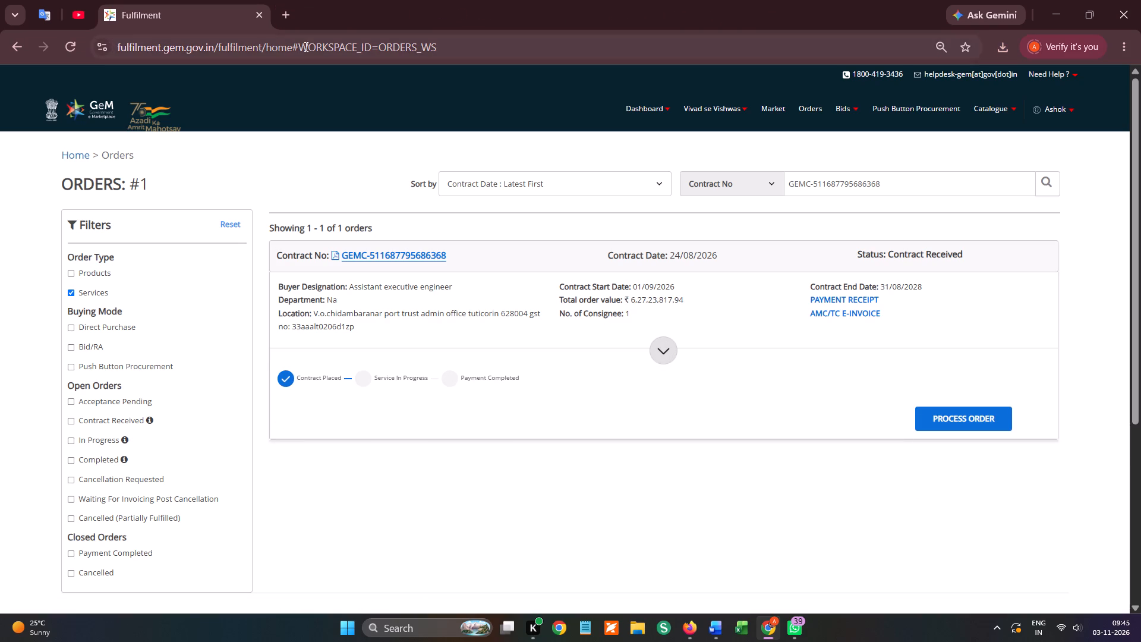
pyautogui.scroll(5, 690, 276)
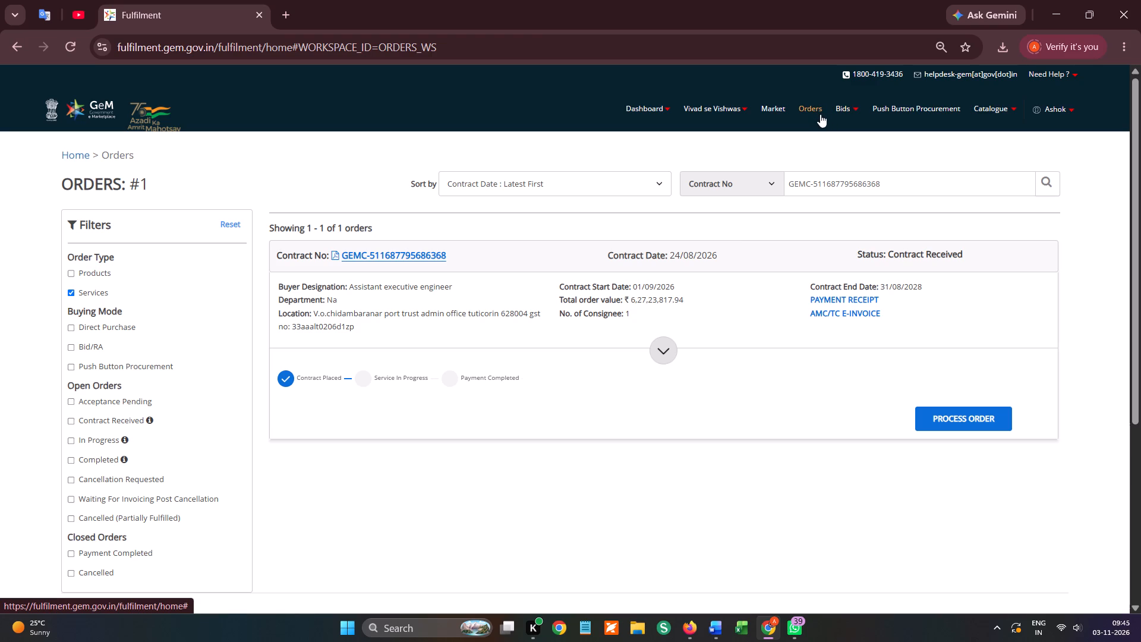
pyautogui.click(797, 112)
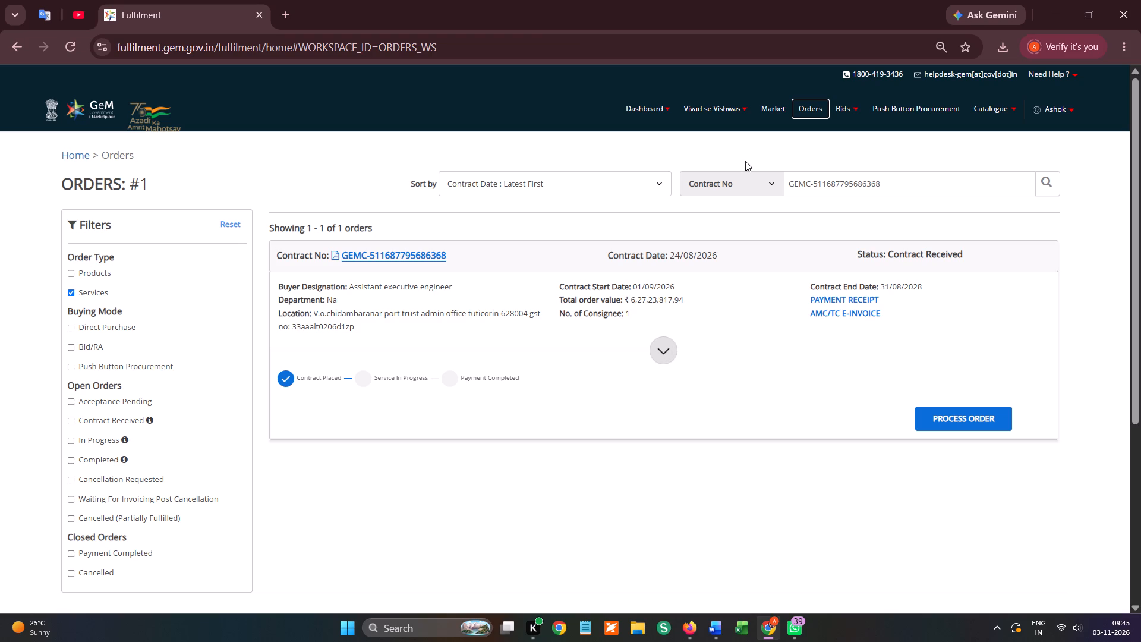
# Switch to File Explorer and select the gem-order-list and experience-criteria-nandal files together in the Gem Bid Documents - Nandal folder.
pyautogui.click(630, 626)
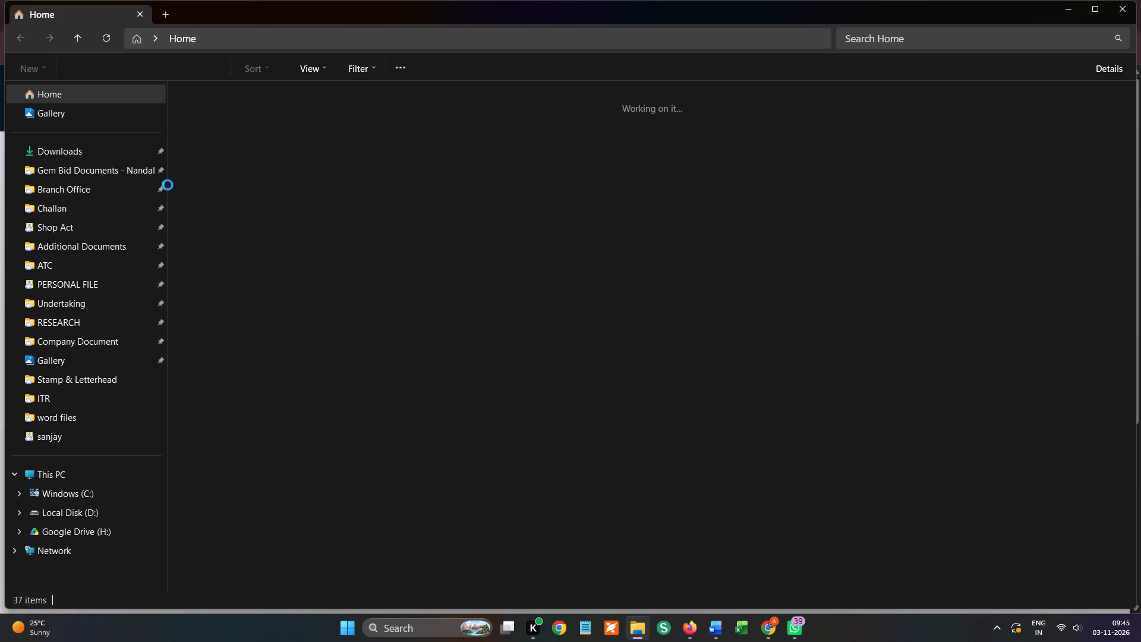
pyautogui.click(138, 178)
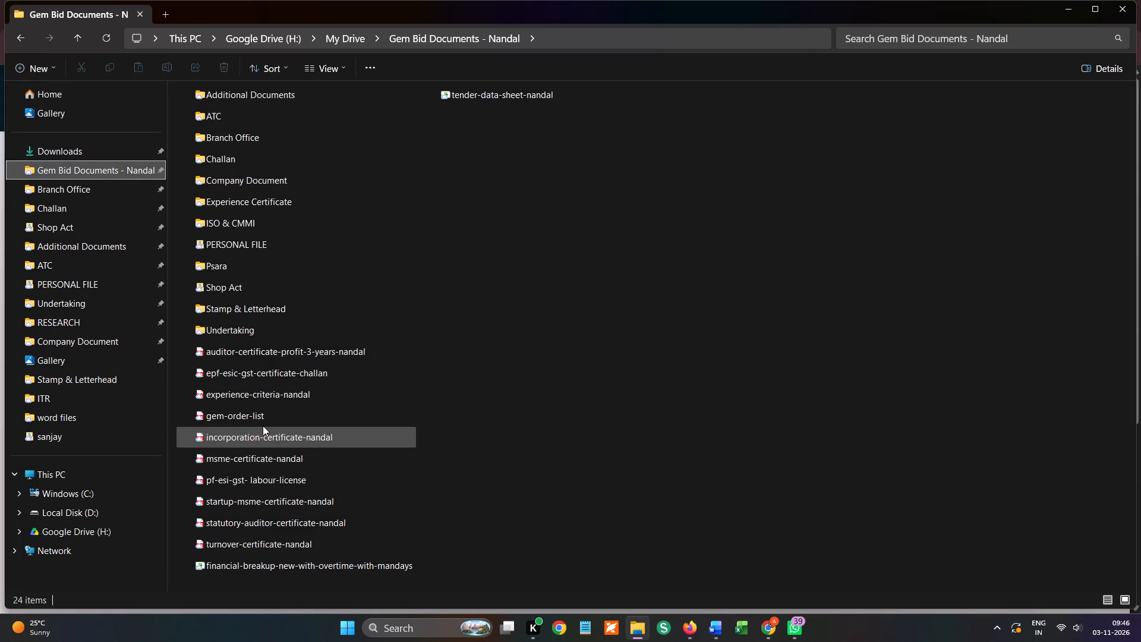
pyautogui.keyDown('ctrl'); pyautogui.click(262, 411); pyautogui.keyUp('ctrl')
pyautogui.keyDown('ctrl'); pyautogui.click(273, 399); pyautogui.keyUp('ctrl')
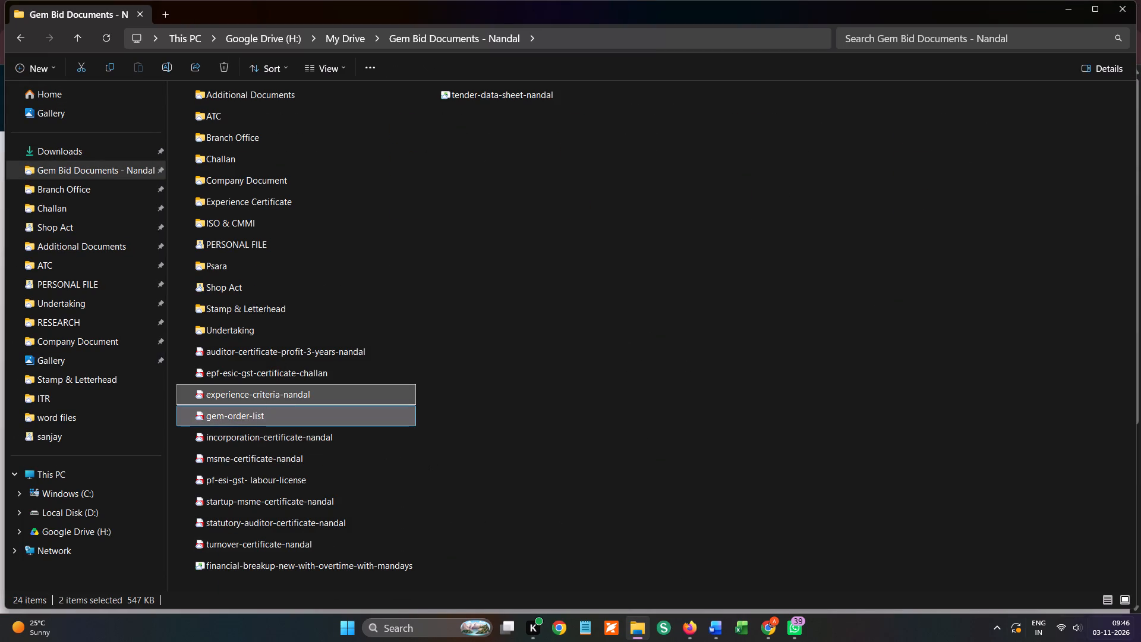
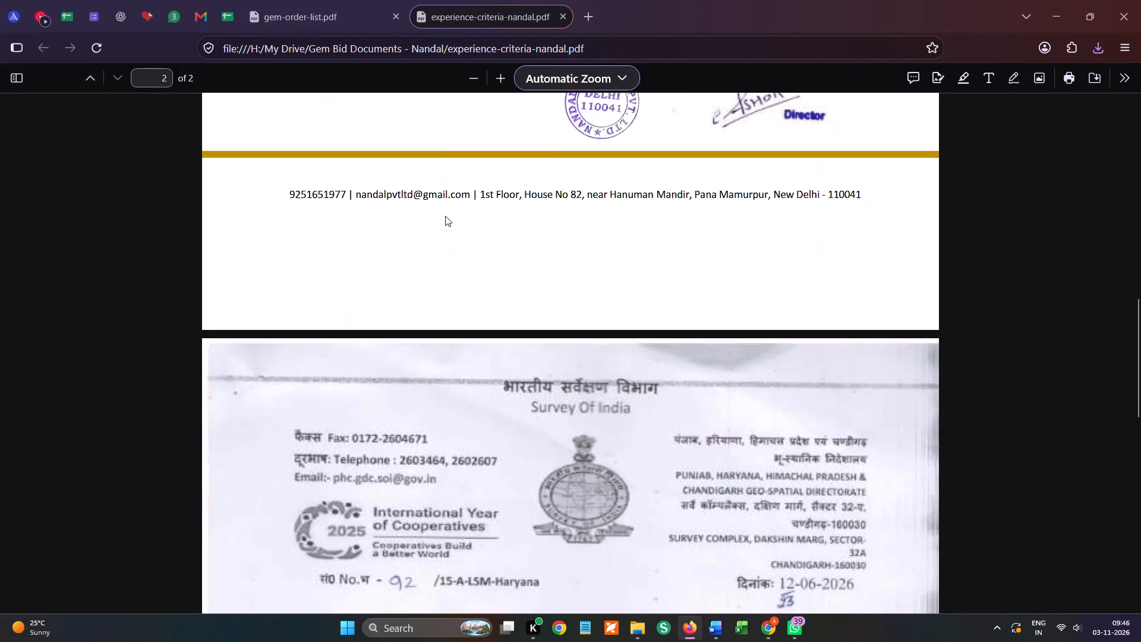
# Examine the department-wise contract table in experience-criteria-nandal.pdf and bring up the contract order list in gem-order-list.pdf.
pyautogui.scroll(-7, 445, 216)
pyautogui.scroll(8, 445, 216)
pyautogui.scroll(-1, 453, 234)
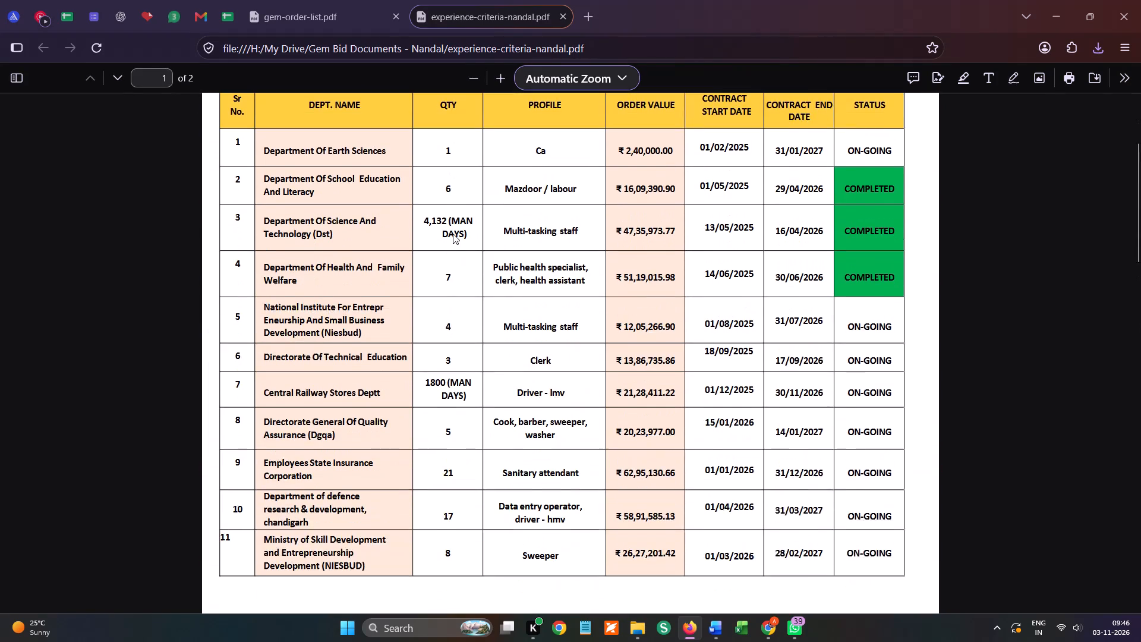
pyautogui.scroll(-1, 453, 234)
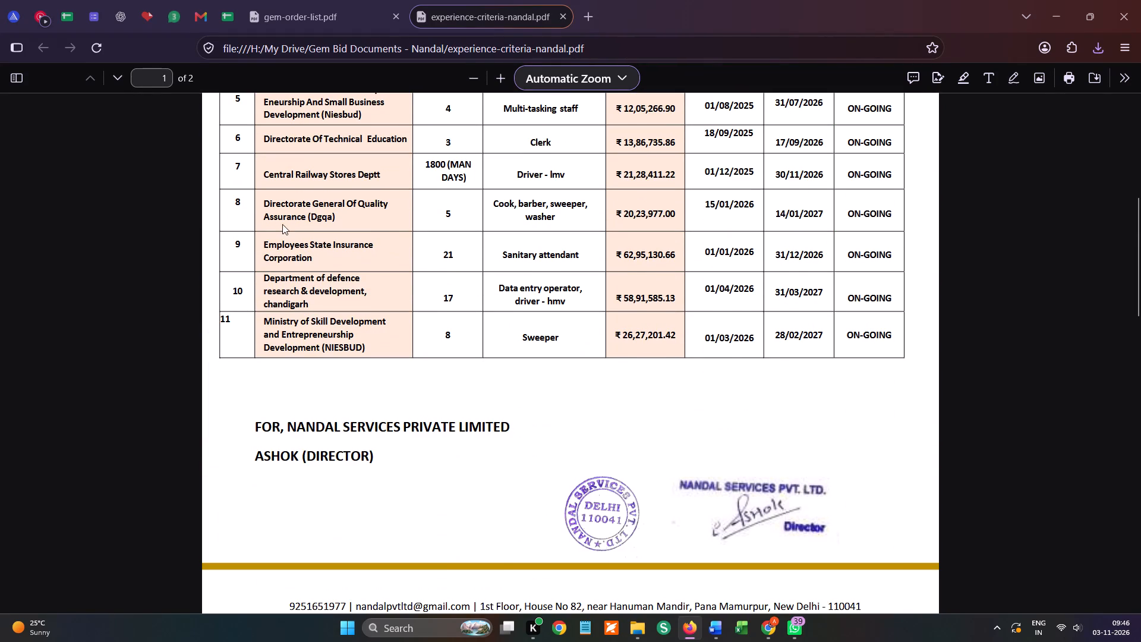
pyautogui.click(316, 12)
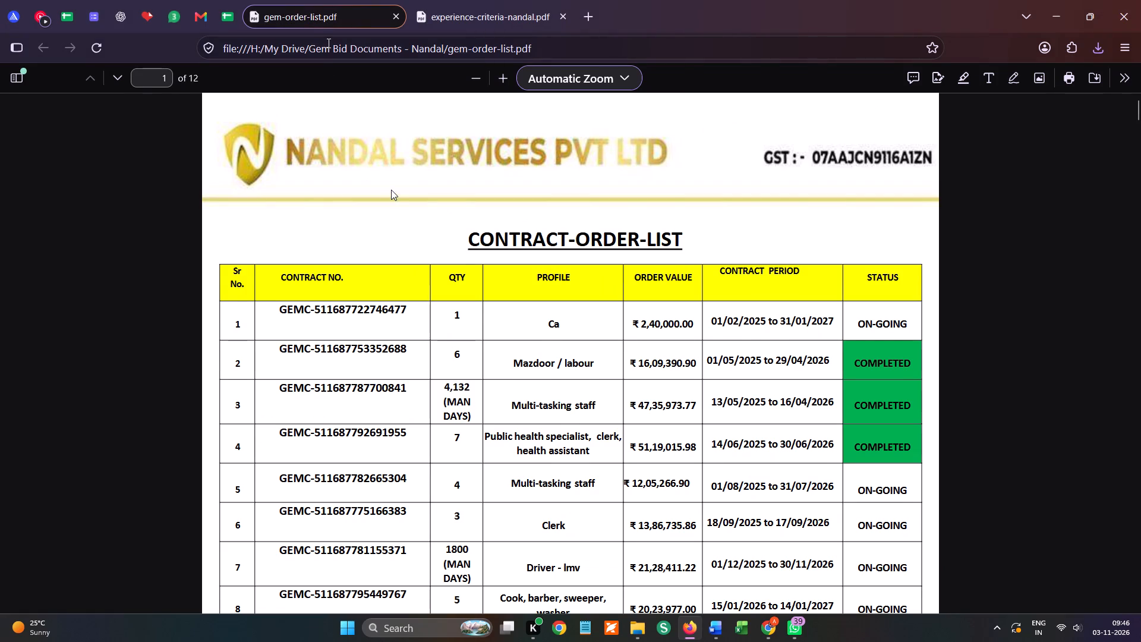
pyautogui.scroll(-1, 391, 190)
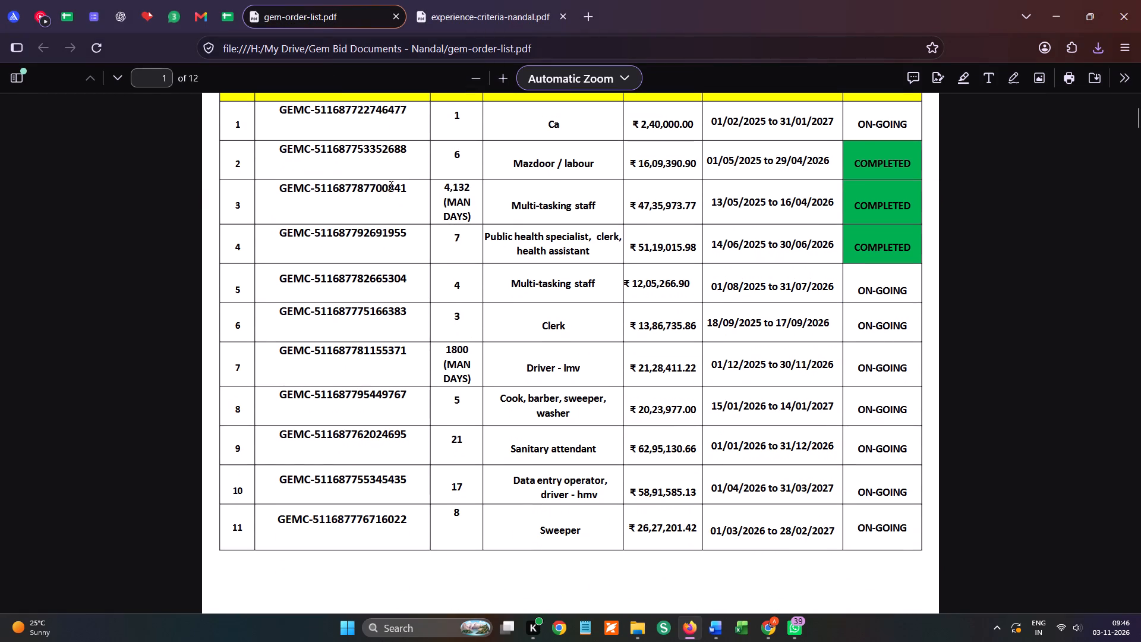
pyautogui.scroll(1, 455, 241)
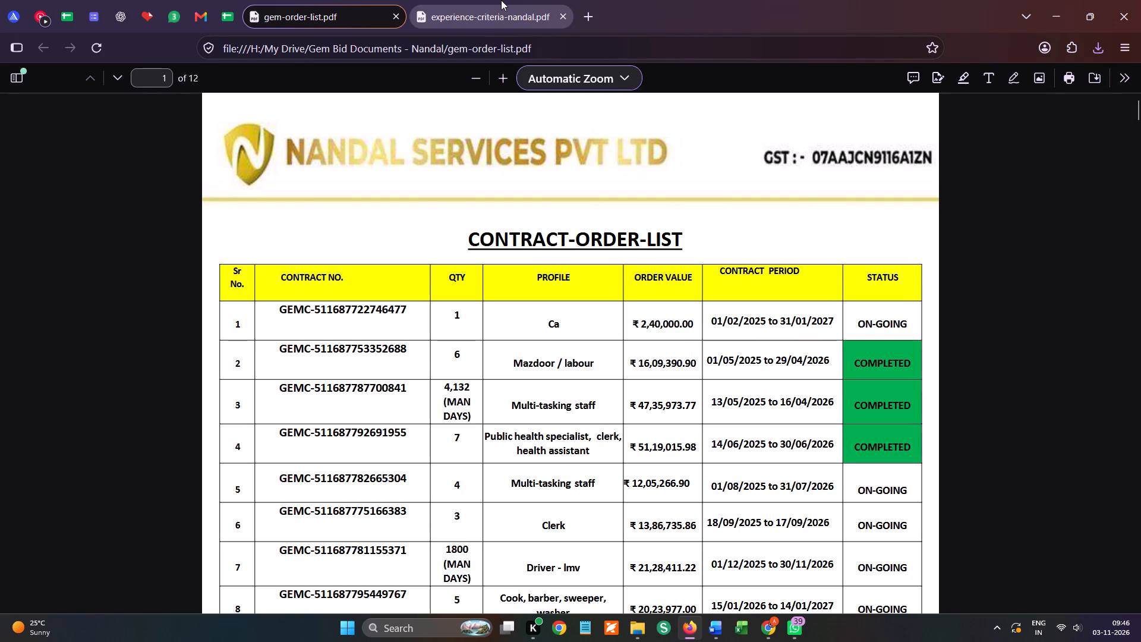
pyautogui.click(501, 0)
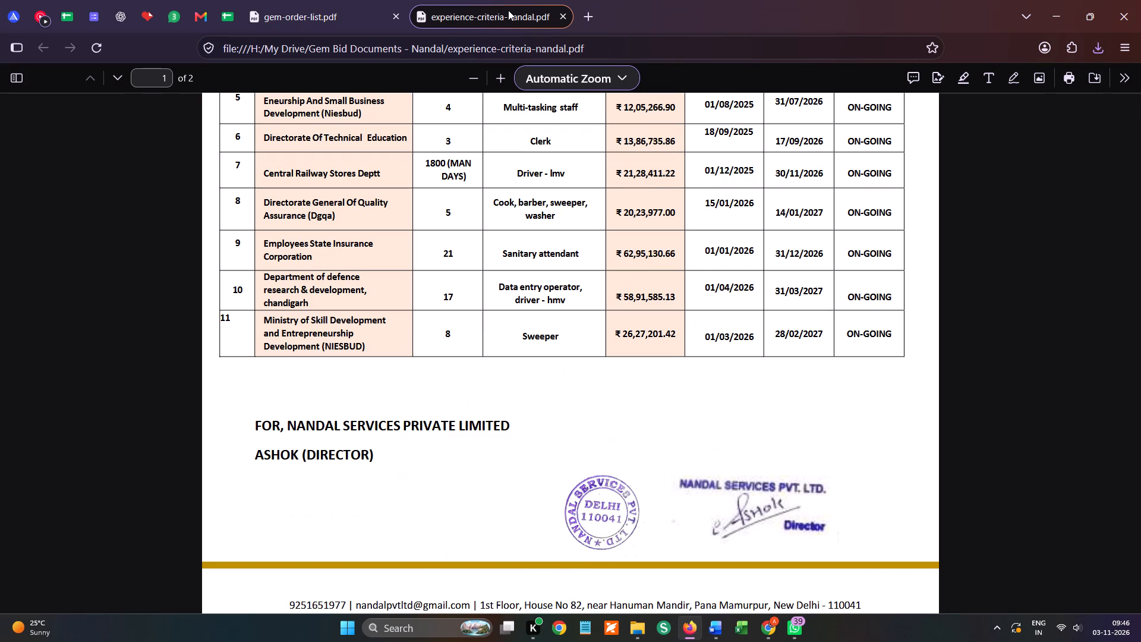
pyautogui.scroll(-1, 636, 332)
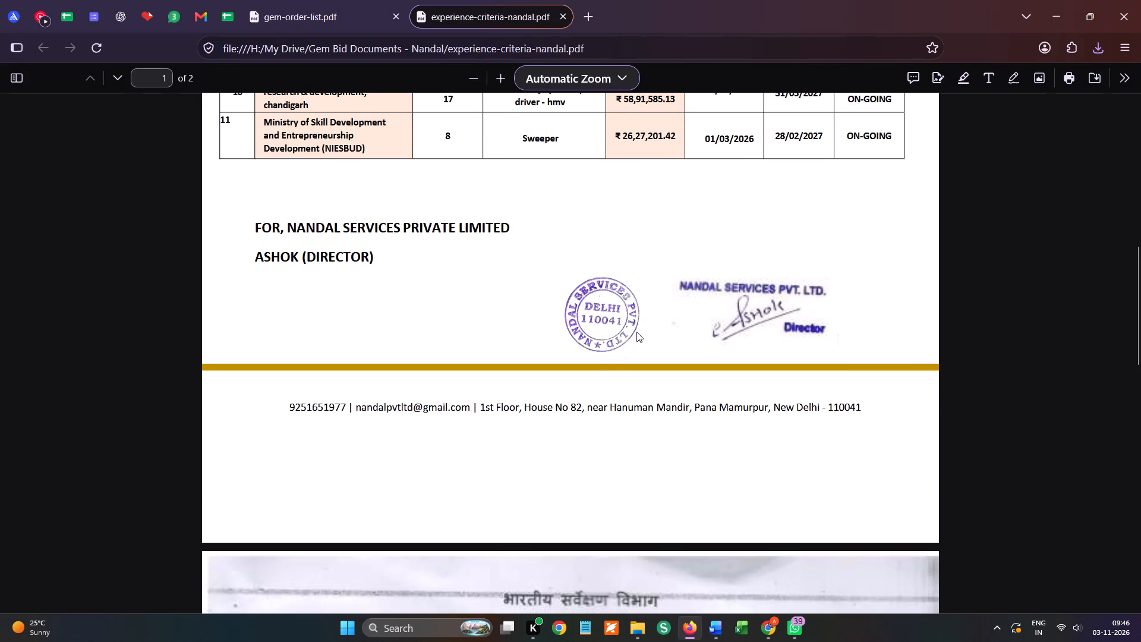
pyautogui.scroll(-18, 637, 332)
pyautogui.scroll(5, 637, 328)
pyautogui.scroll(-3, 637, 328)
pyautogui.scroll(5, 637, 328)
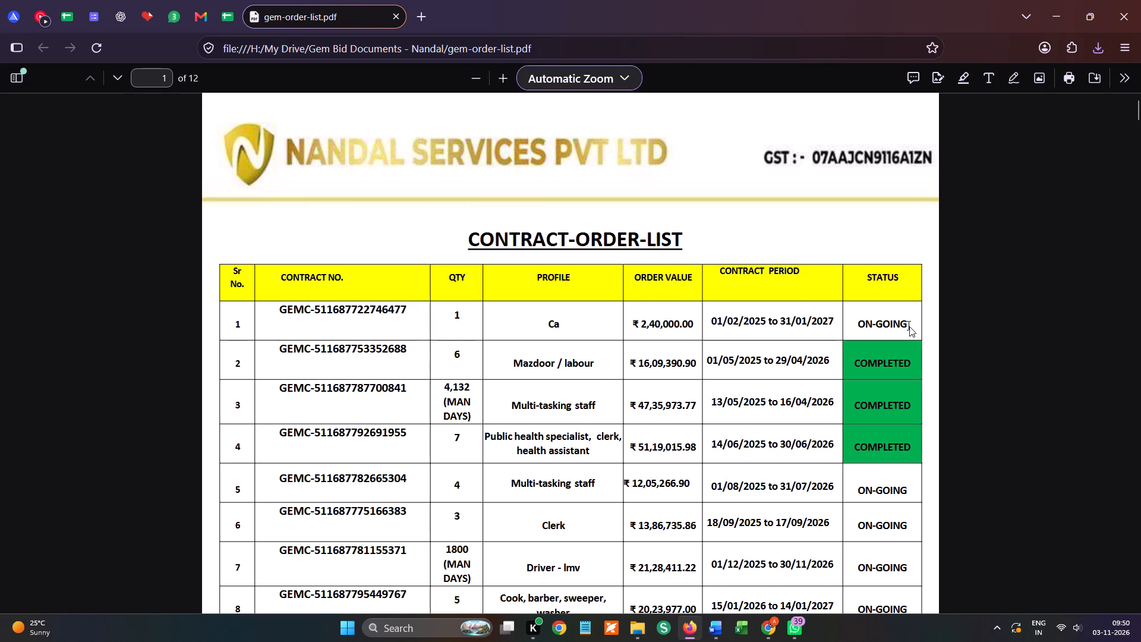
pyautogui.scroll(-2, 667, 342)
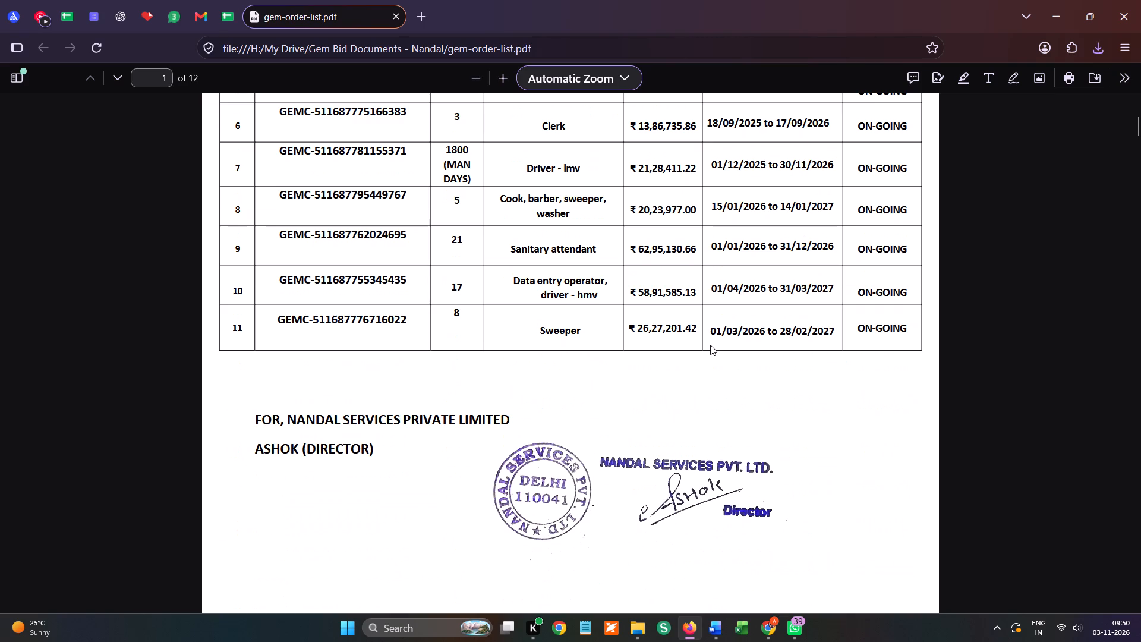
pyautogui.scroll(-2, 499, 372)
pyautogui.scroll(-2, 447, 304)
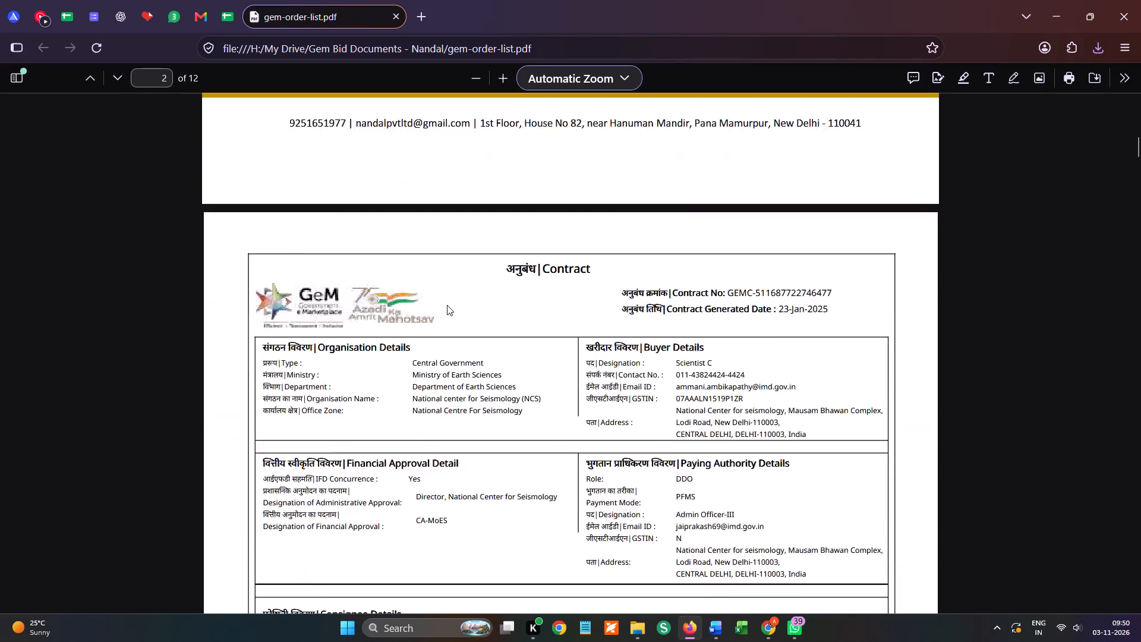
pyautogui.scroll(-1, 458, 325)
pyautogui.scroll(5, 457, 328)
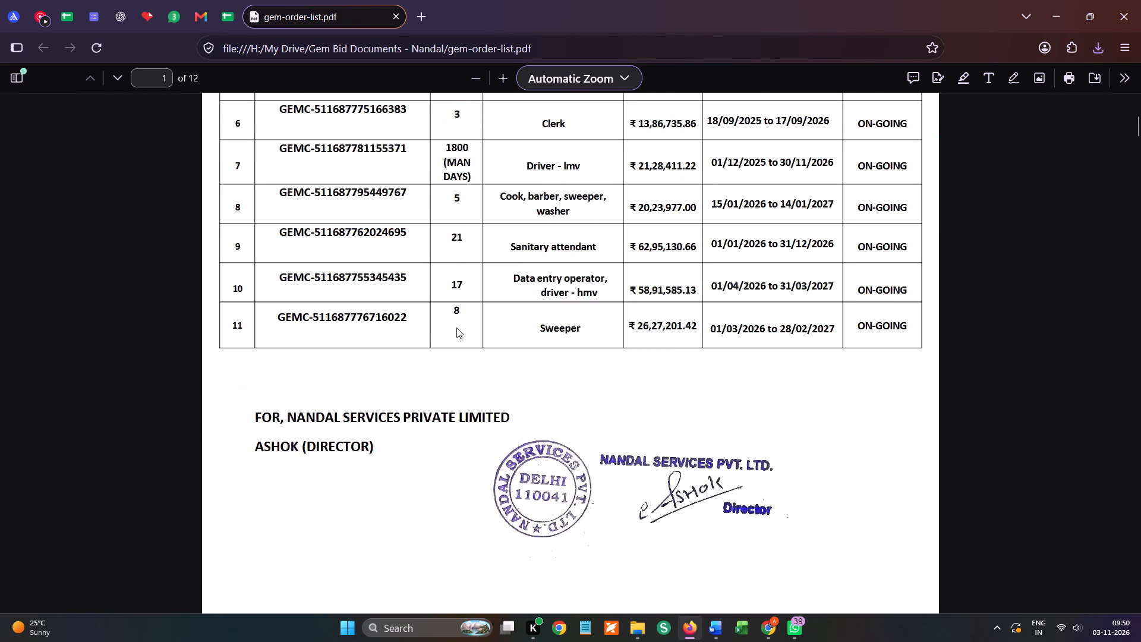
pyautogui.scroll(5, 456, 328)
pyautogui.click(395, 15)
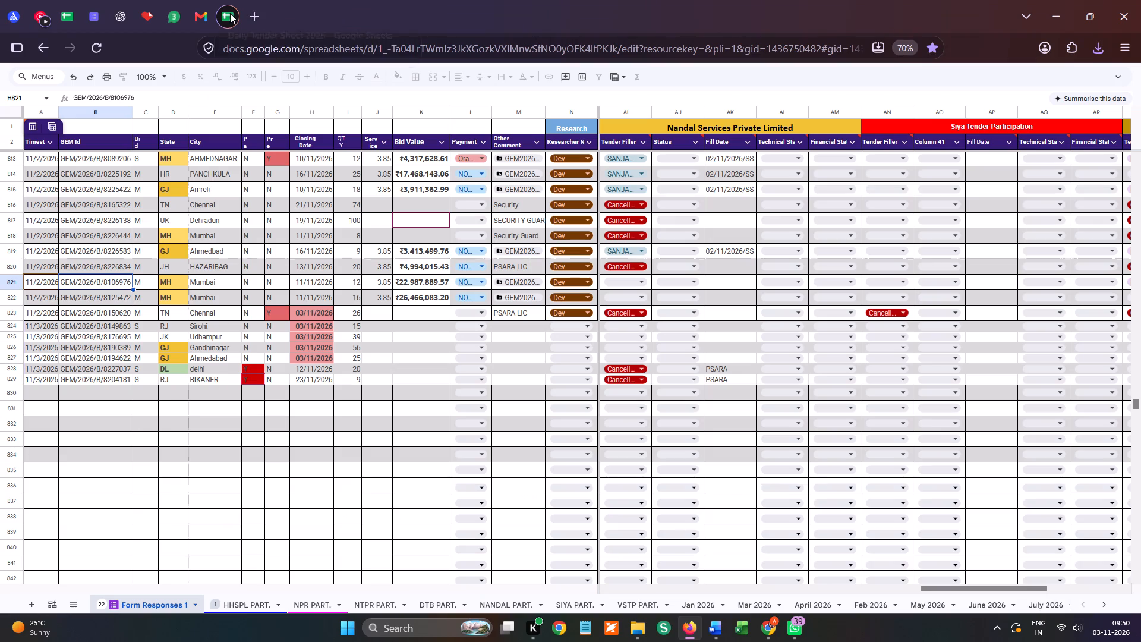
# Look through the most recent tender entries in the Form Responses 1 sheet of the tender spreadsheet.
pyautogui.click(424, 342)
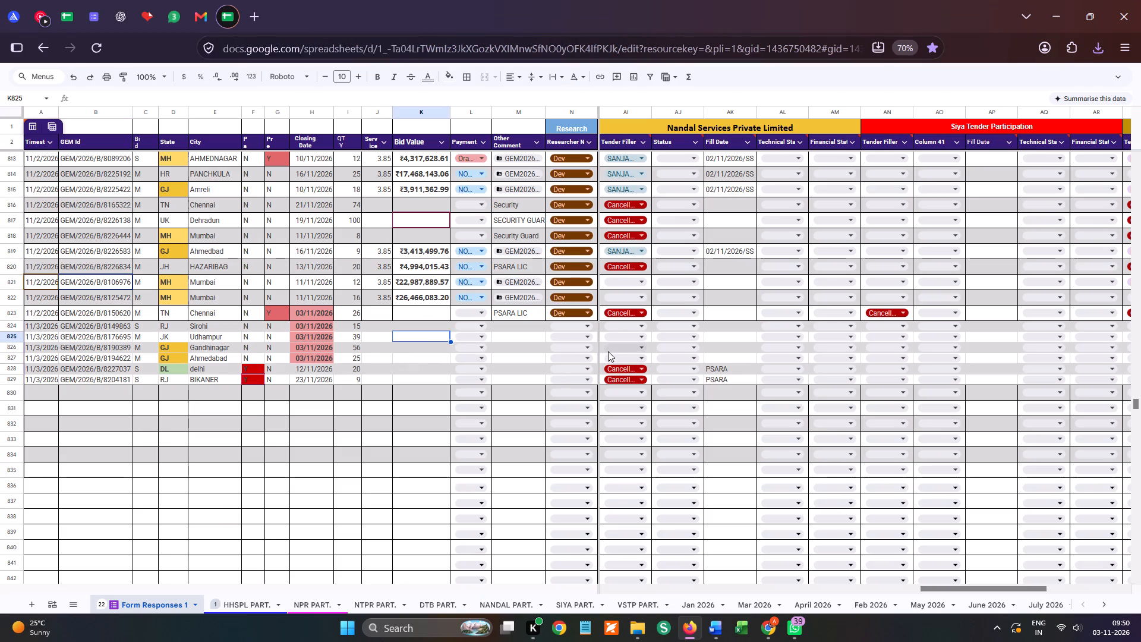
pyautogui.scroll(4, 599, 343)
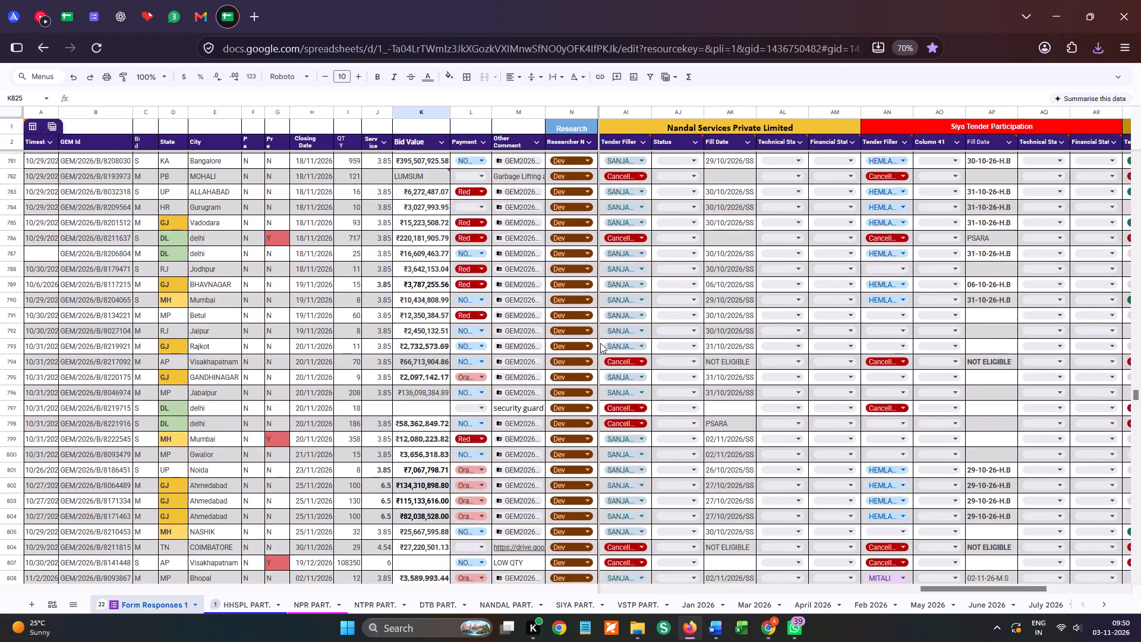
pyautogui.scroll(-6, 600, 343)
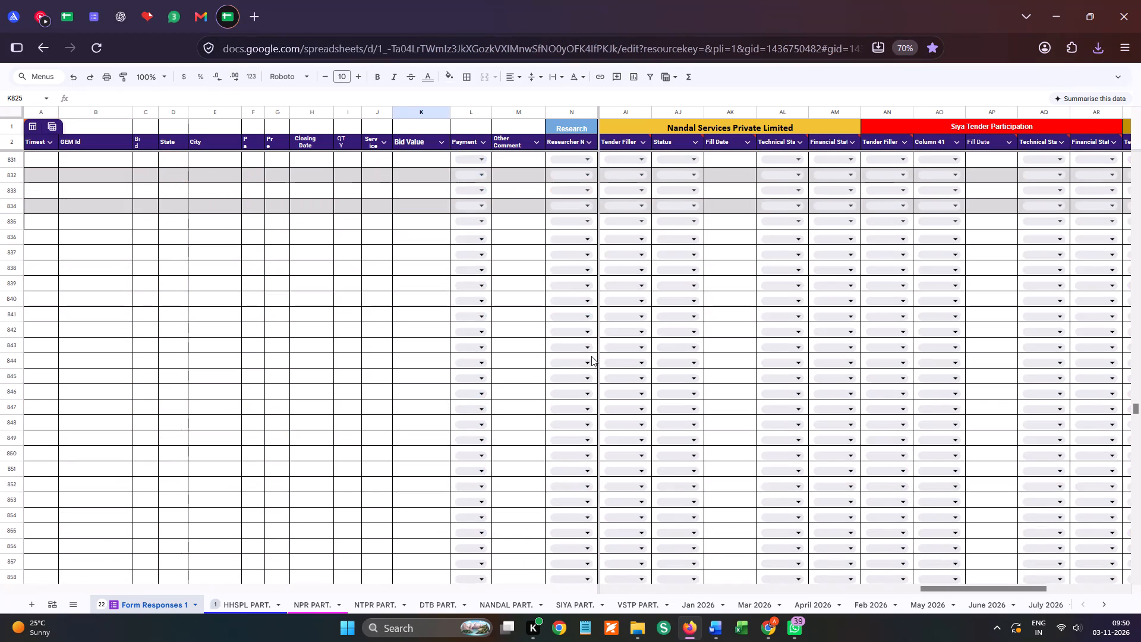
pyautogui.scroll(1, 488, 328)
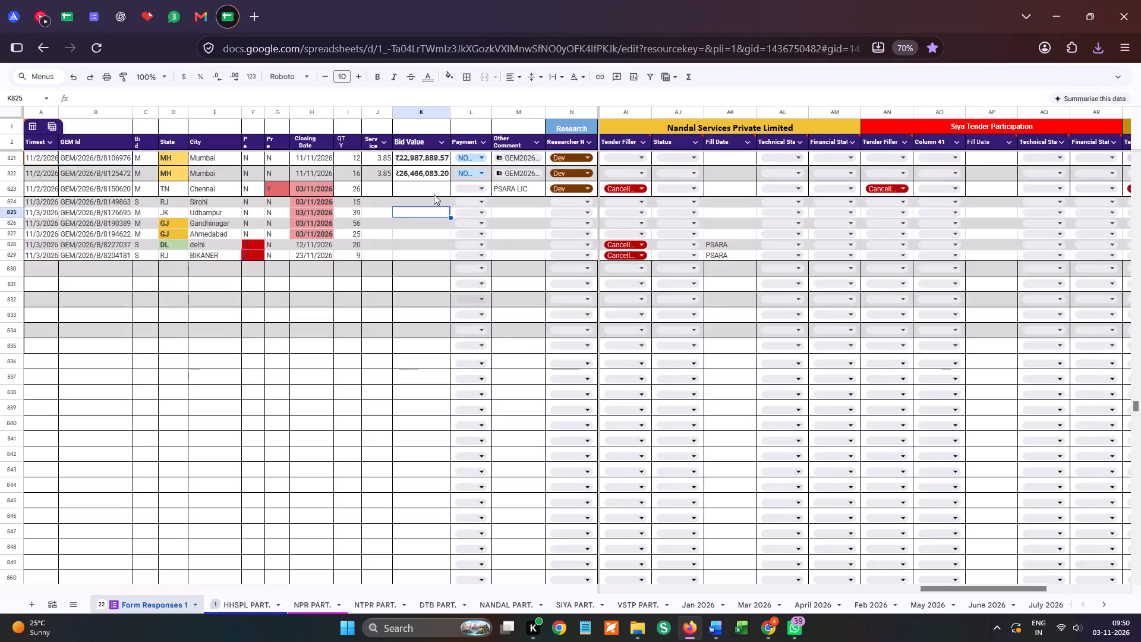
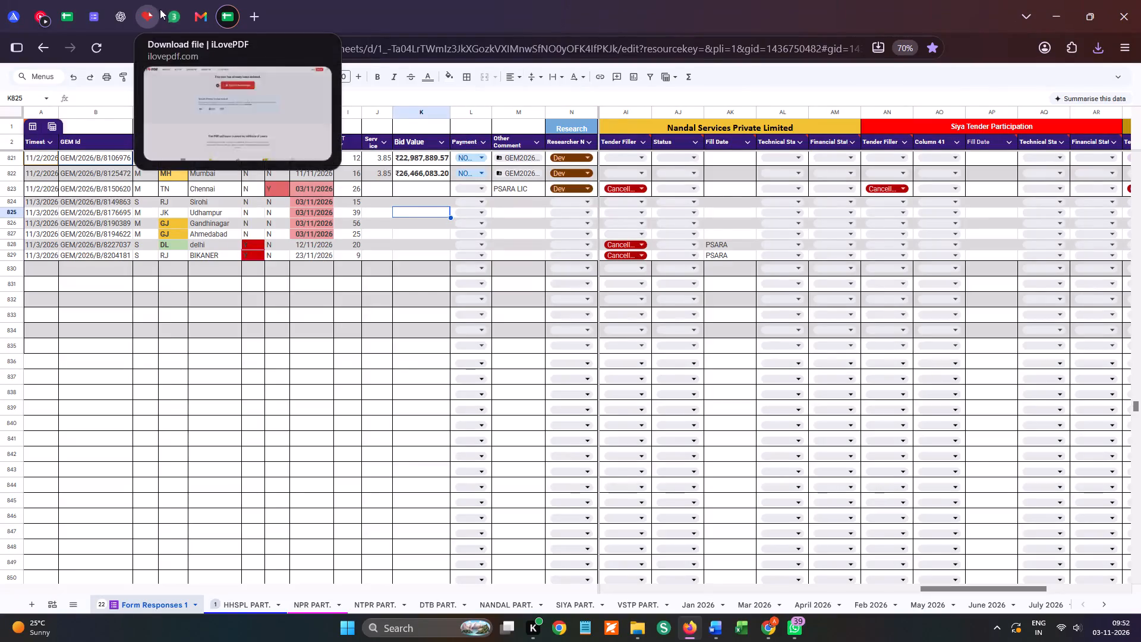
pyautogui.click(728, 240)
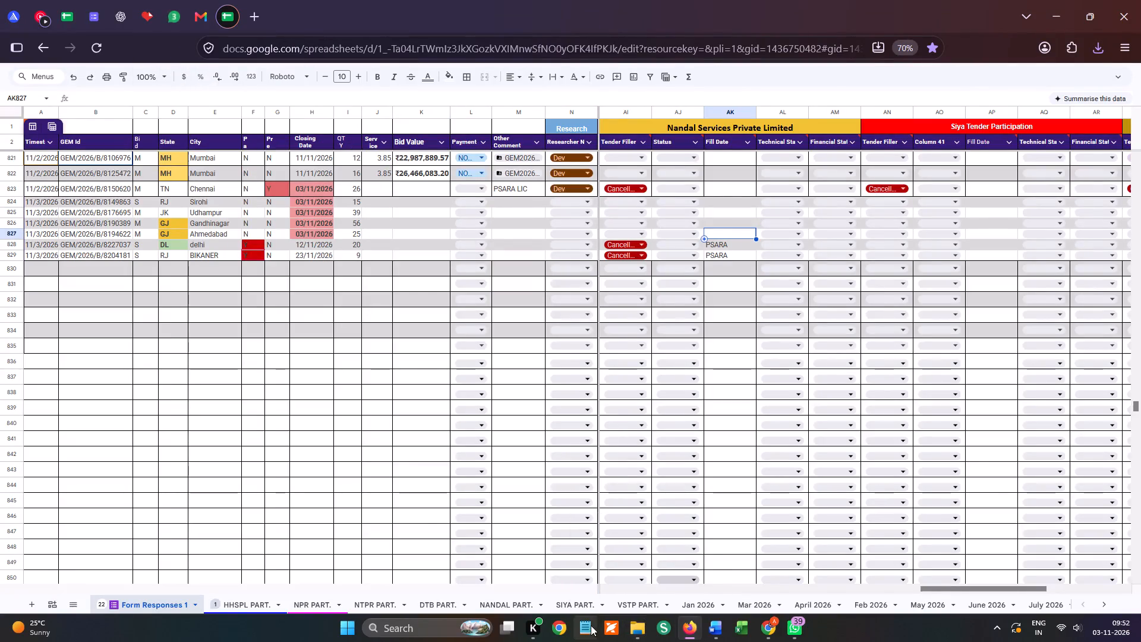
pyautogui.click(636, 624)
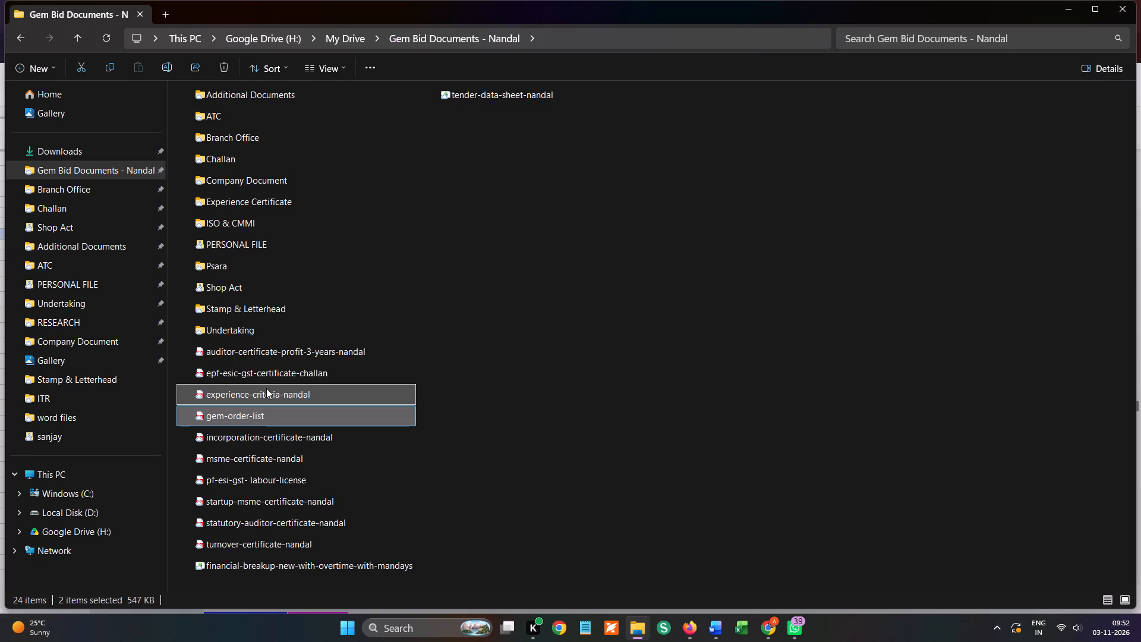
pyautogui.press('Return')
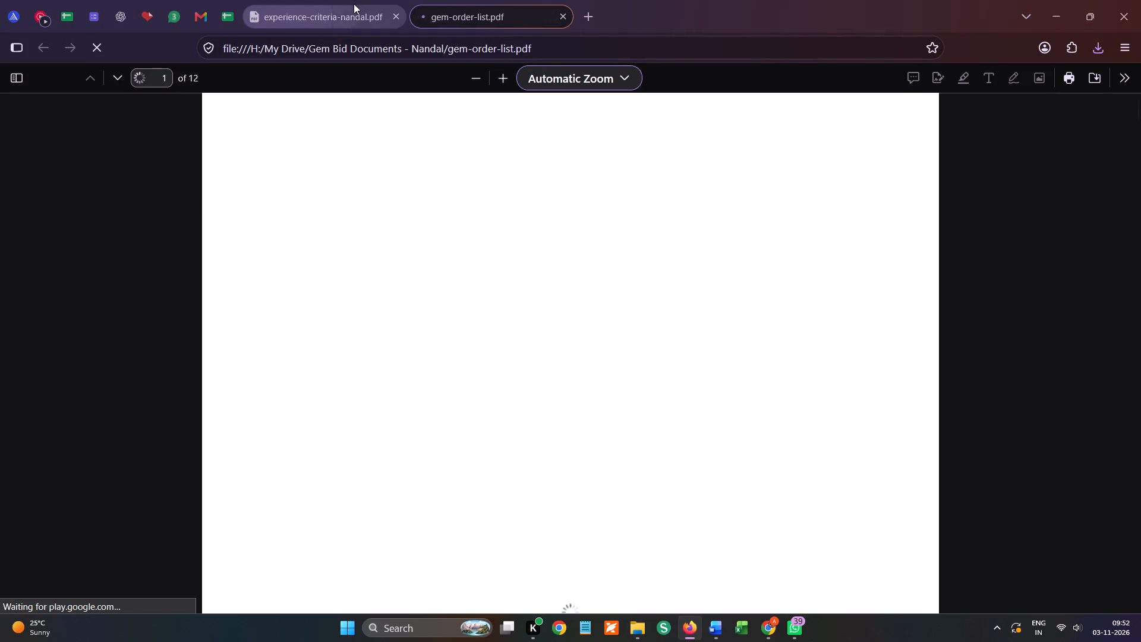
pyautogui.click(329, 5)
pyautogui.scroll(-2, 445, 265)
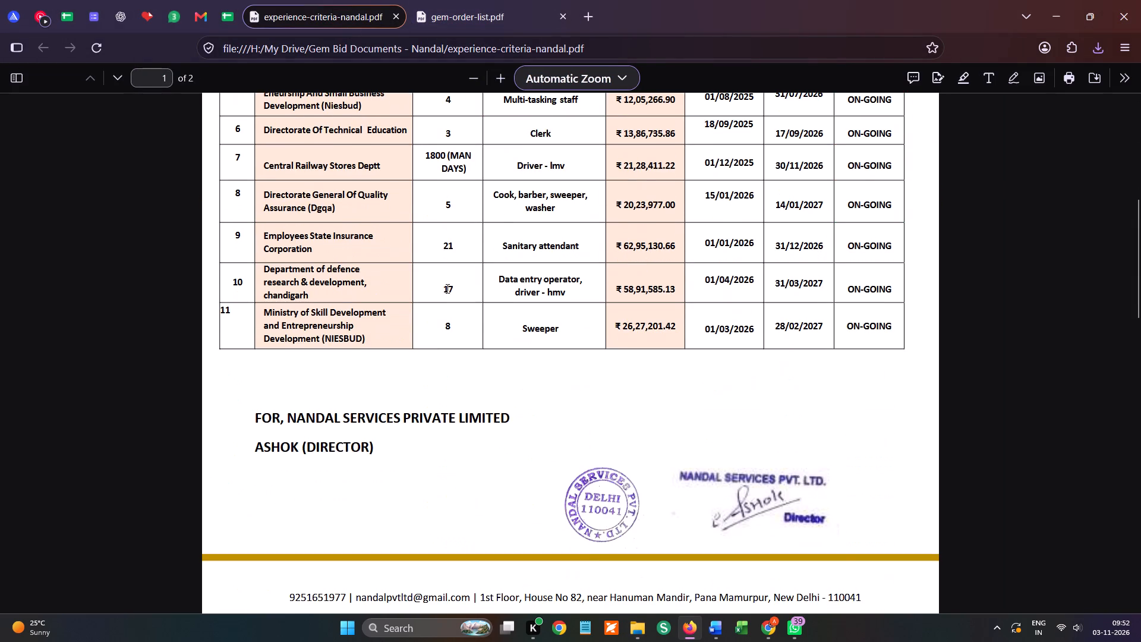
pyautogui.scroll(5, 428, 285)
pyautogui.click(472, 0)
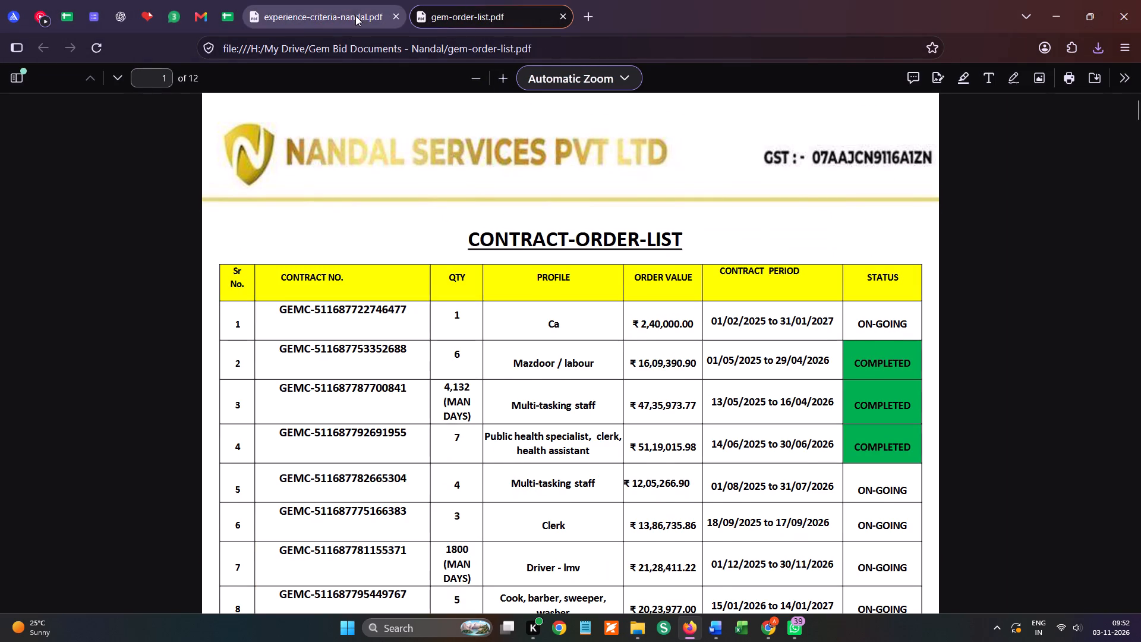
pyautogui.click(355, 13)
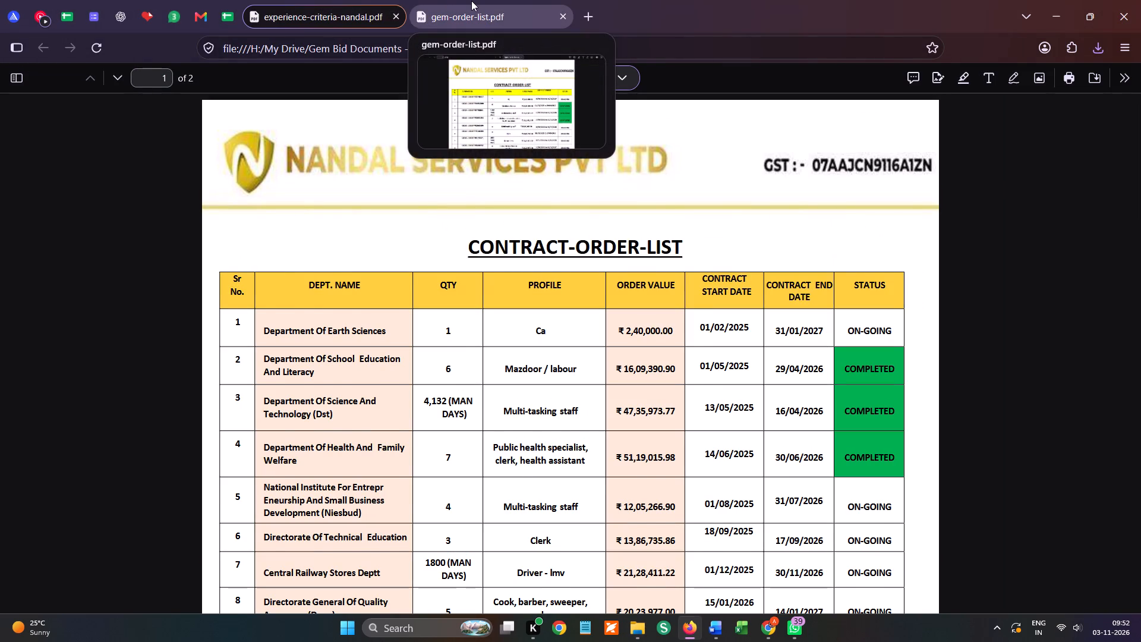